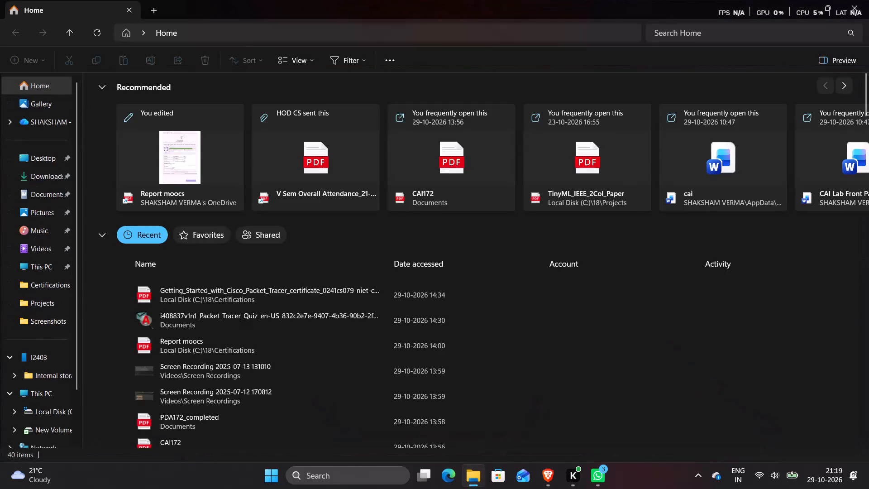
Open the Sankalan_Cloud_Architecture_167 PDF from the recent files and review its pages from the cover through the last labs.
double_click(293, 289)
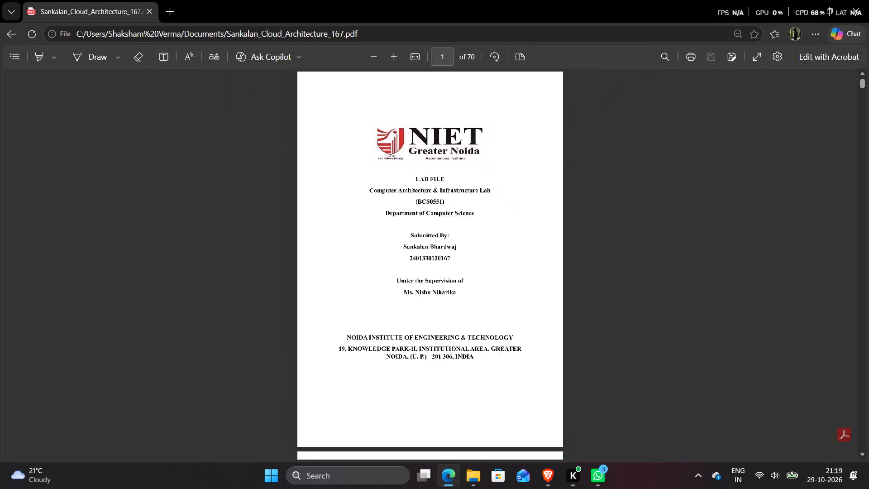
scroll(423, 211, down, 2)
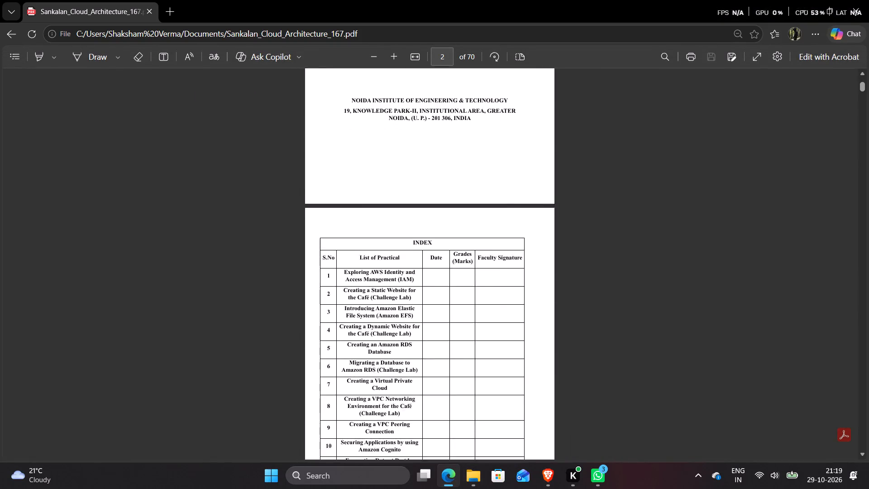
scroll(423, 211, down, 4)
scroll(423, 211, up, 6)
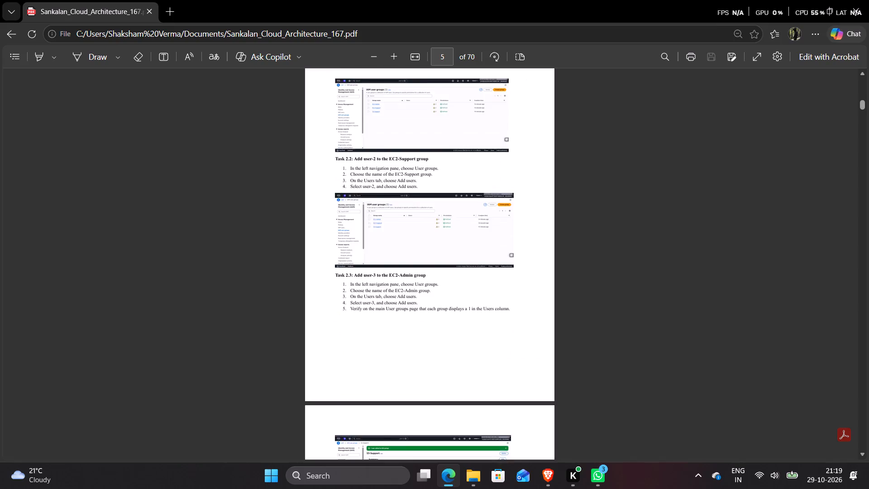
scroll(423, 211, up, 3)
scroll(423, 211, down, 1)
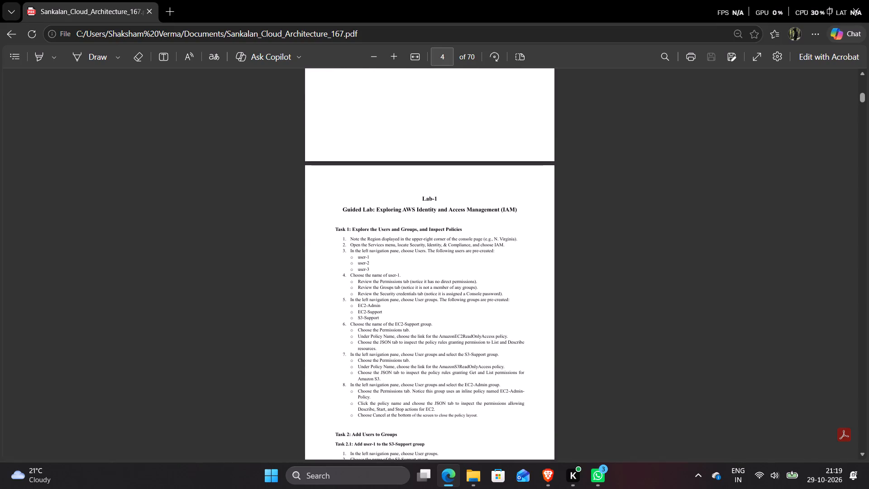
scroll(423, 211, down, 13)
scroll(423, 211, down, 17)
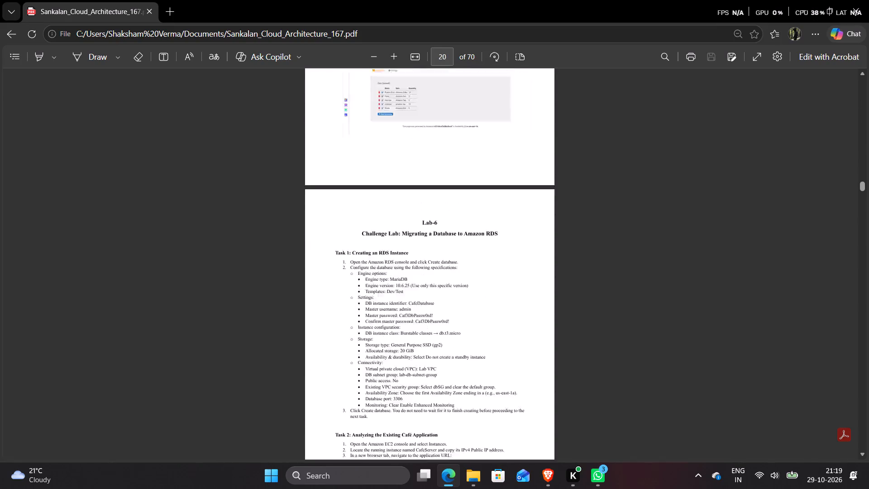
scroll(423, 211, down, 19)
scroll(423, 211, down, 13)
scroll(423, 211, down, 13)
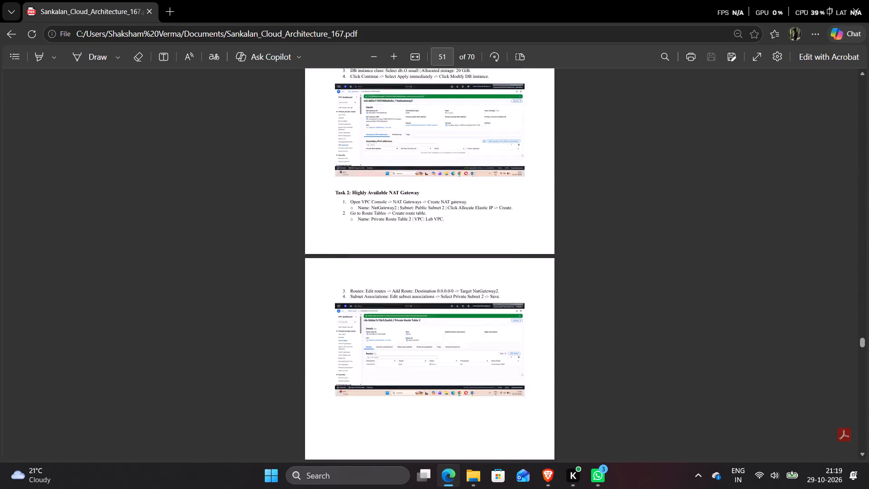
scroll(423, 211, down, 12)
scroll(423, 211, down, 16)
scroll(423, 211, up, 10)
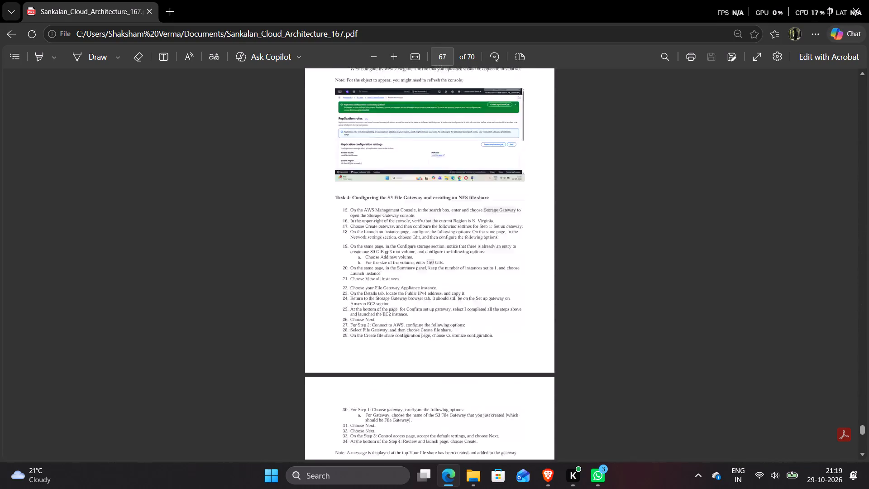
scroll(423, 211, up, 18)
scroll(423, 211, up, 16)
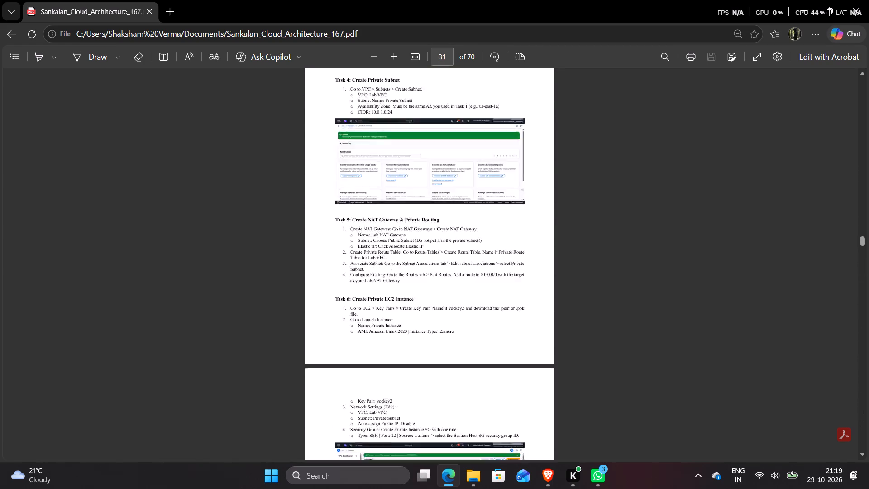
scroll(423, 211, up, 19)
scroll(423, 211, up, 8)
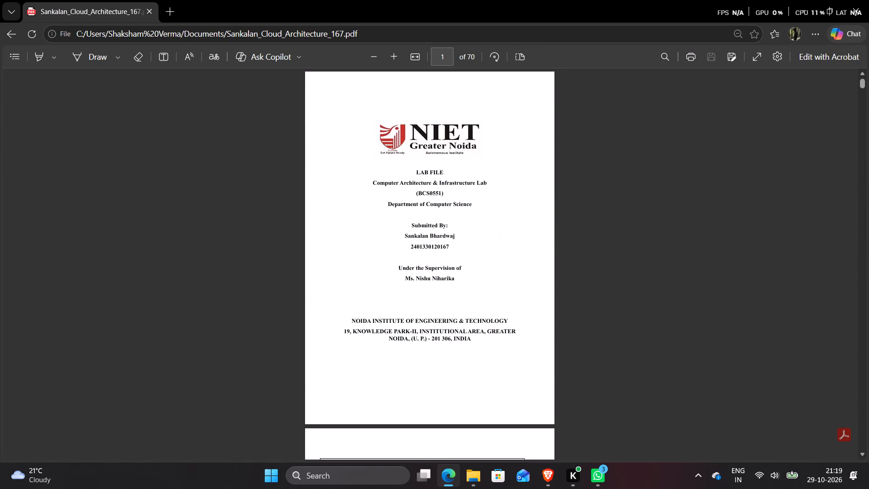
scroll(423, 211, down, 6)
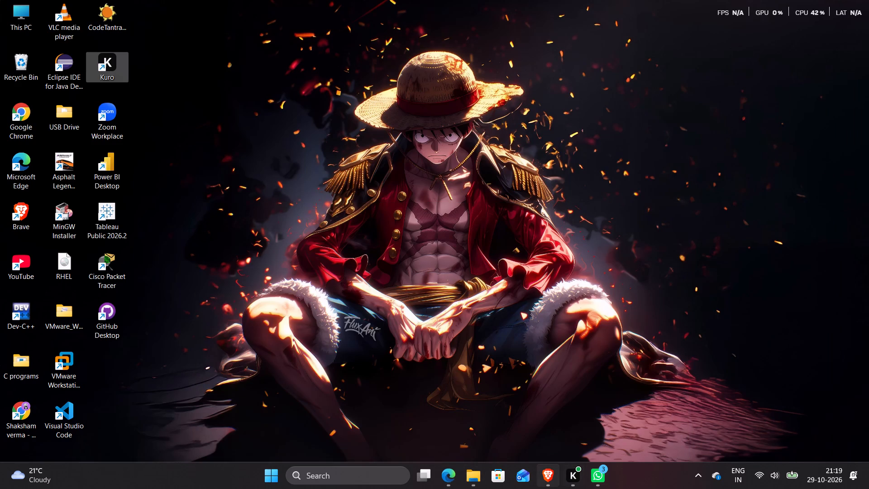
Switch to Brave, search the web for "i love pdf" in the new tab and open iLovePDF's JPG to PDF converter.
click(555, 482)
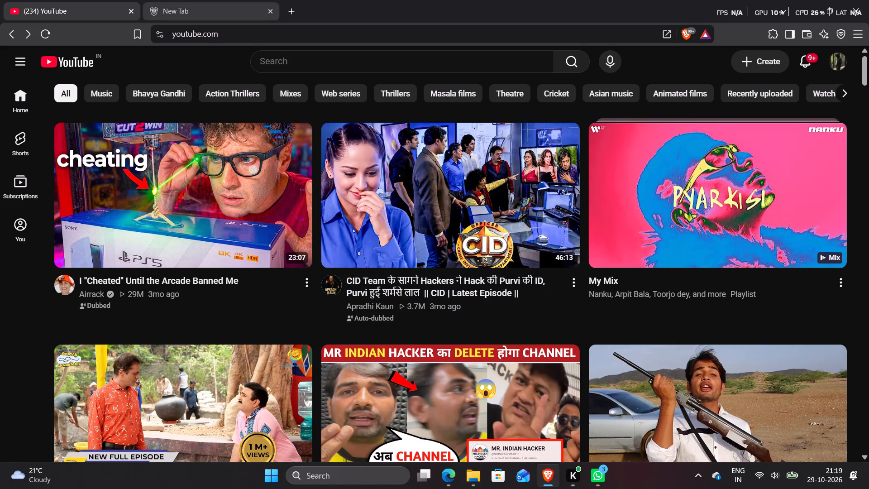
click(249, 3)
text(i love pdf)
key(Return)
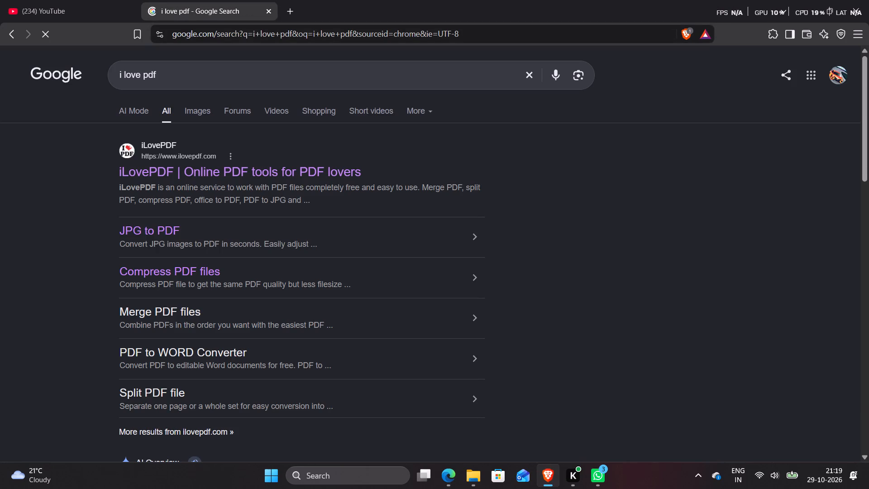
click(148, 232)
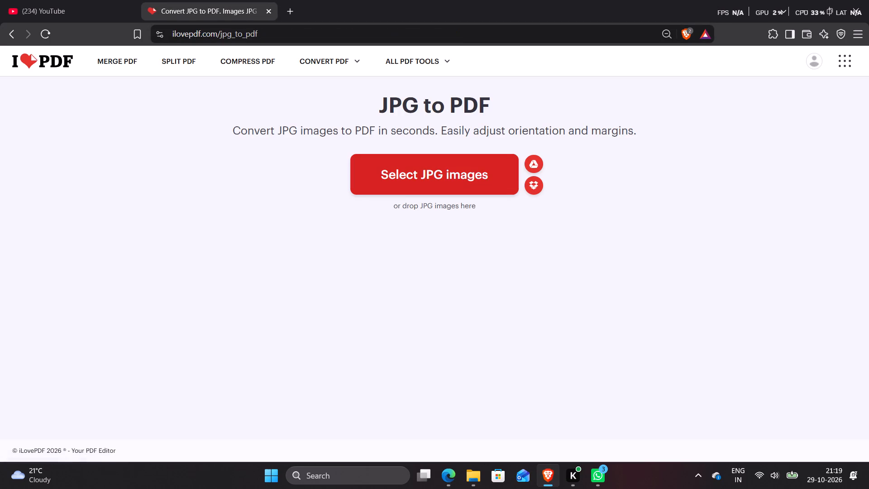
Load the WhatsApp Image 2026-10-29 at 9.07.35 PM JPEG from Documents and convert it to PDF.
click(370, 180)
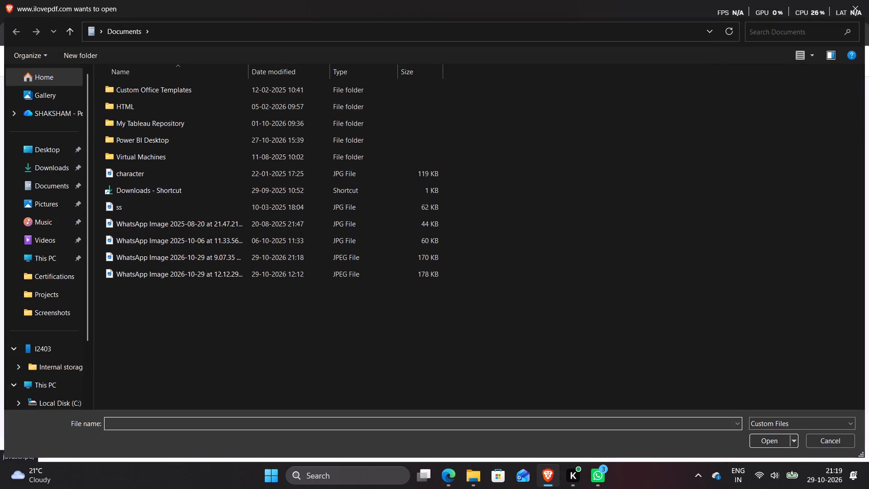
click(209, 261)
key(Return)
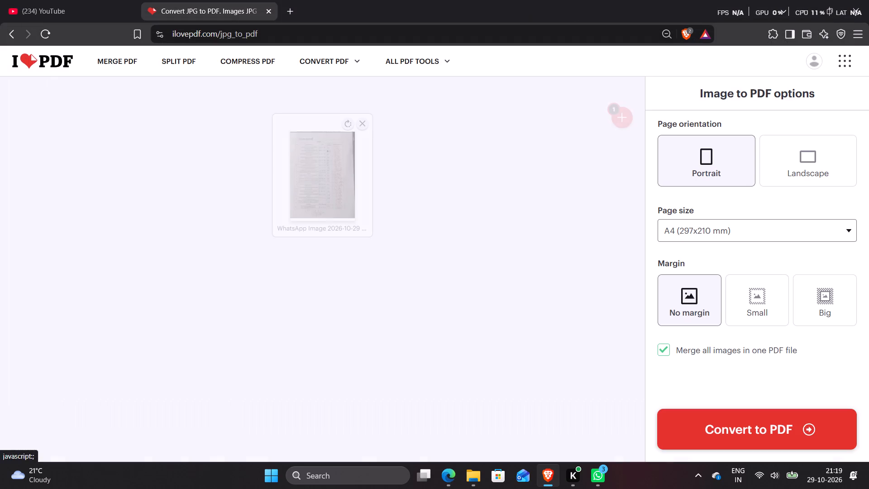
click(693, 426)
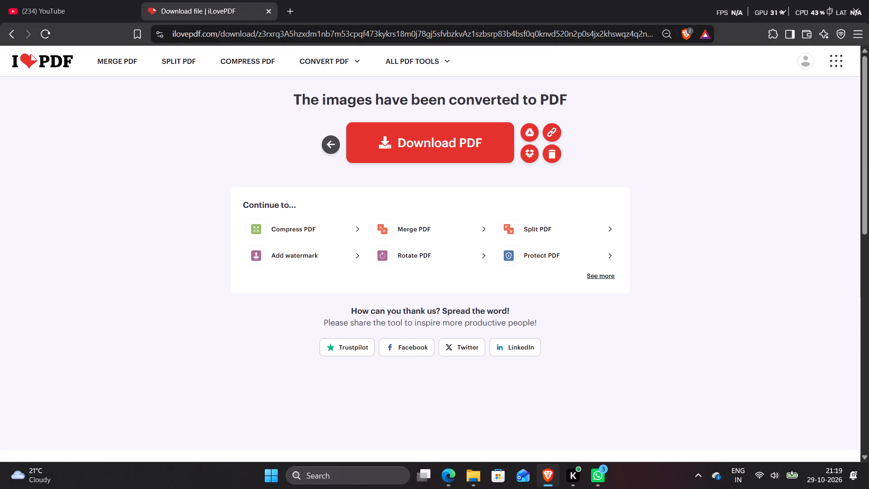
Download the converted PDF into the Certifications folder under its suggested file name.
click(452, 147)
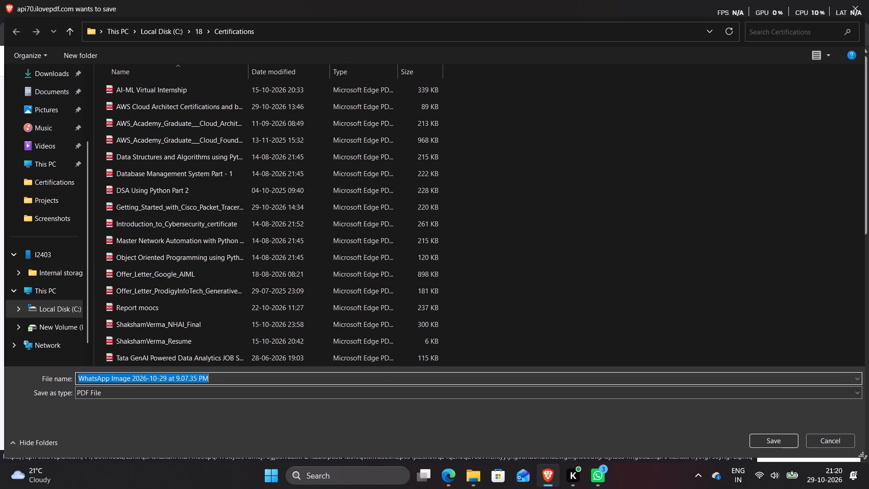
key(Return)
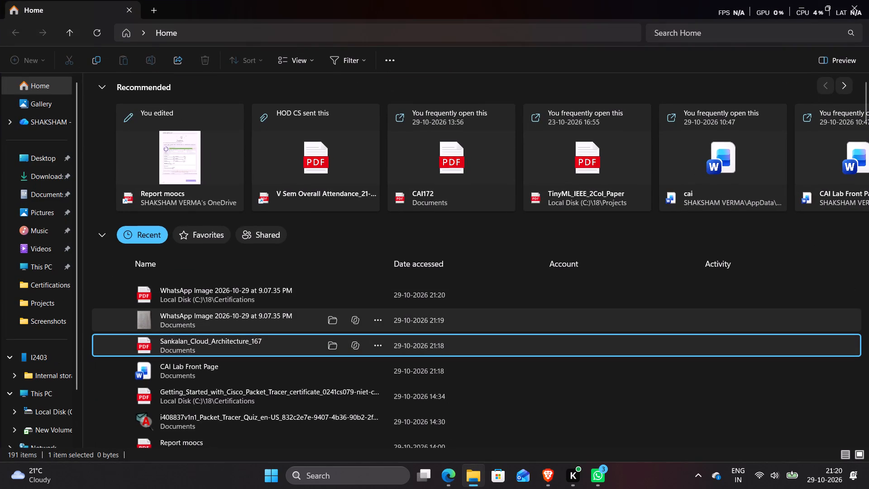
Open the recent CAI Lab Front Page document from File Explorer in Word and enable editing.
double_click(220, 369)
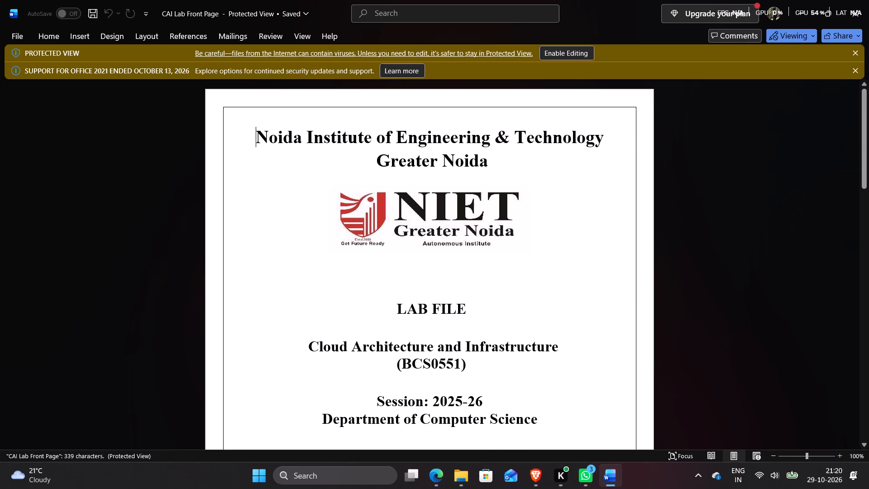
scroll(487, 336, down, 1)
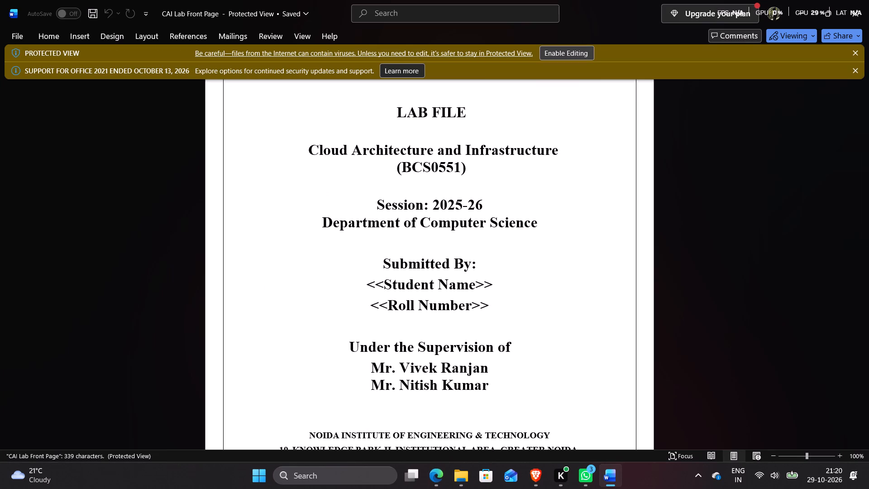
click(572, 53)
Replace the <<Student Name>> placeholder under "Submitted By:" with the name of the student submitting the lab file.
scroll(454, 300, down, 3)
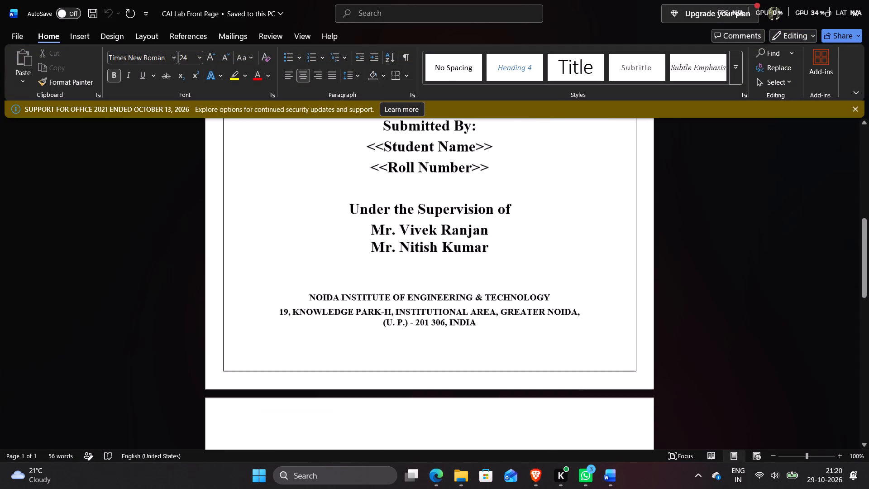
scroll(454, 300, up, 2)
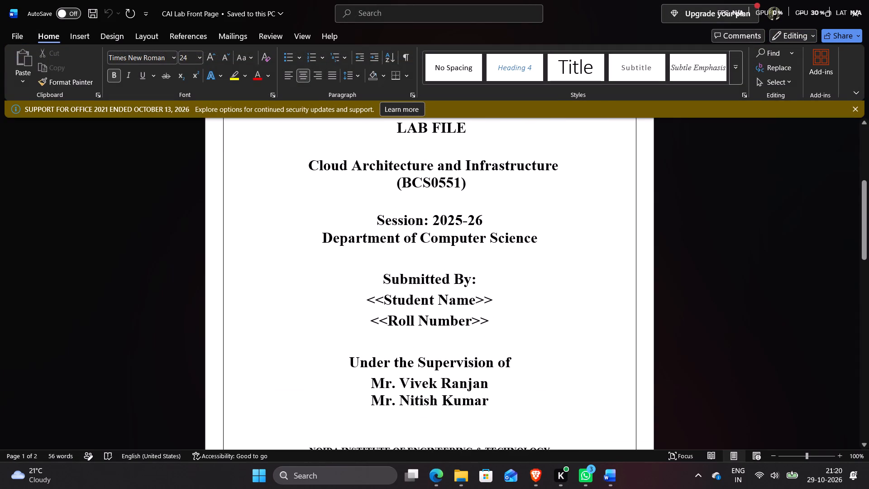
drag(497, 300, 400, 300)
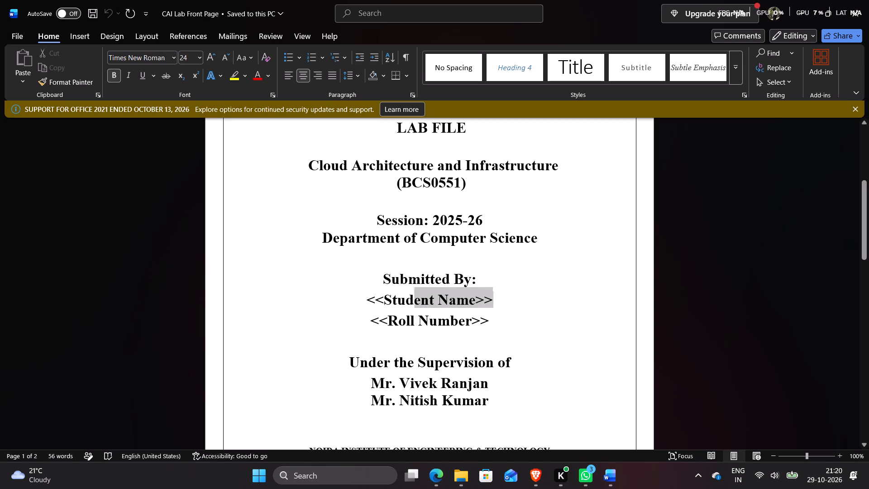
drag(400, 300, 367, 301)
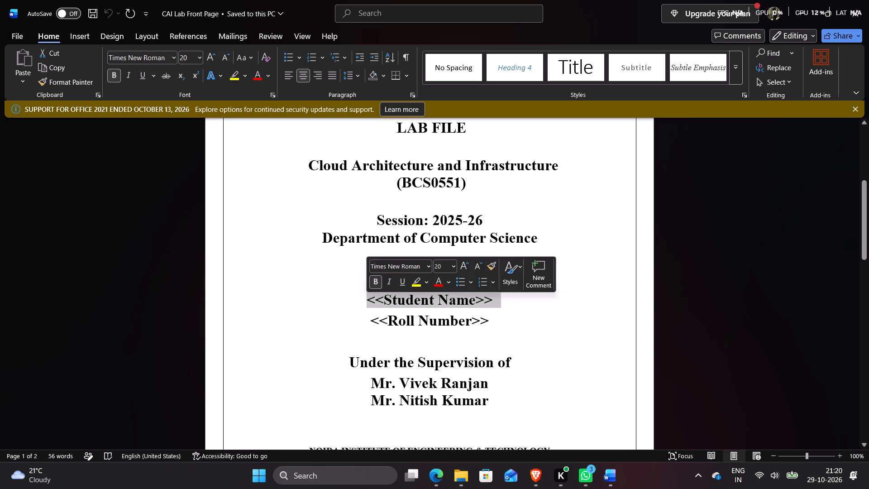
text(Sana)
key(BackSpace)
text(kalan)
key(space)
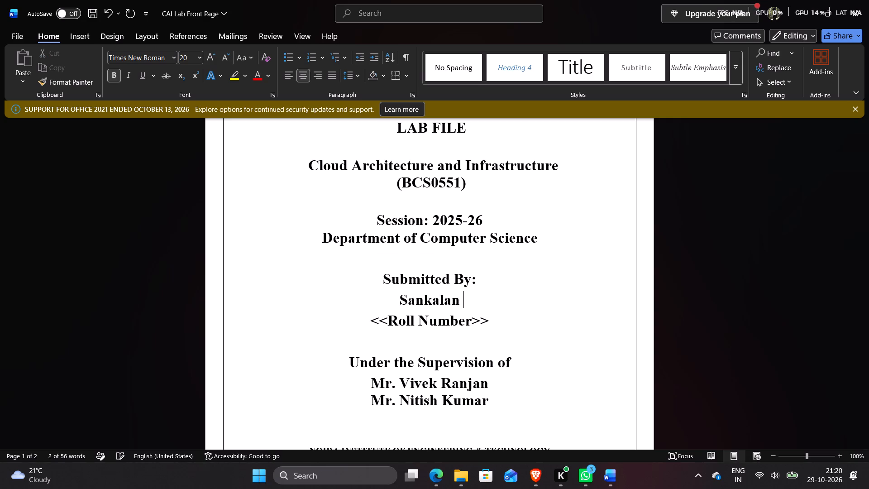
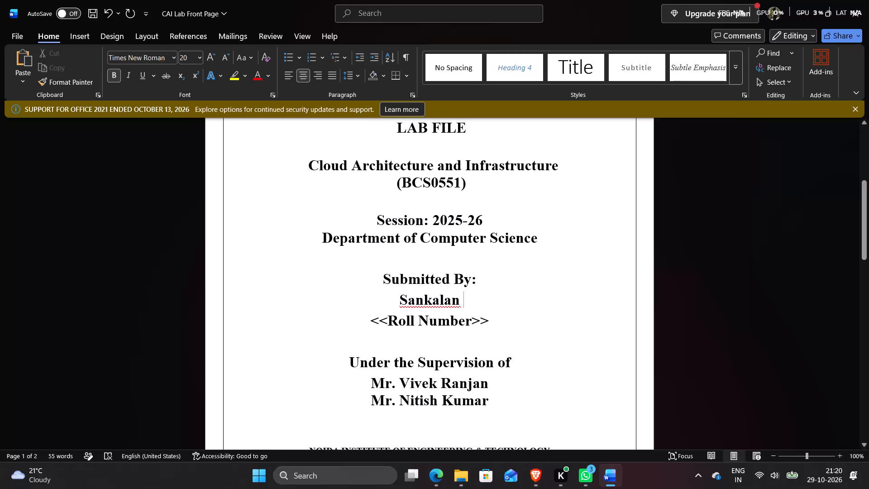
Replace the partial student name under "Submitted By:" with the student's full name from the clipboard.
drag(459, 302, 378, 297)
key(ctrl+v)
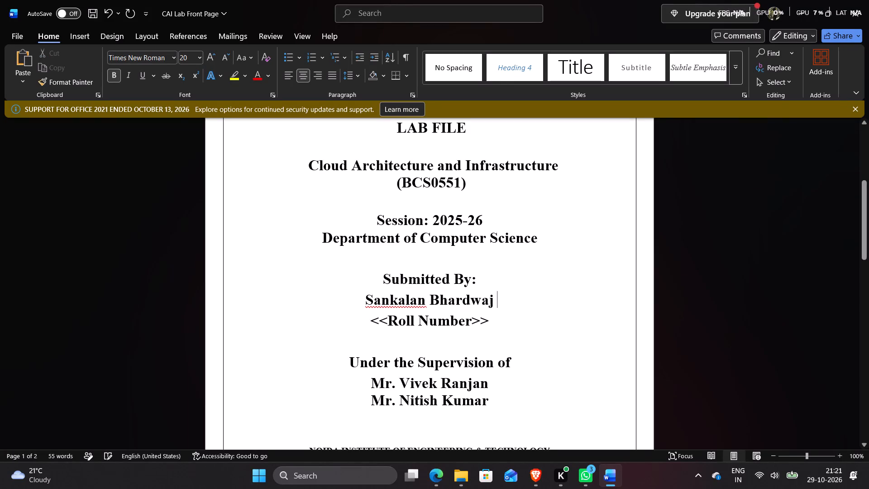
Select the entire <<Roll Number>> placeholder below the student's name for replacement.
drag(490, 322, 374, 309)
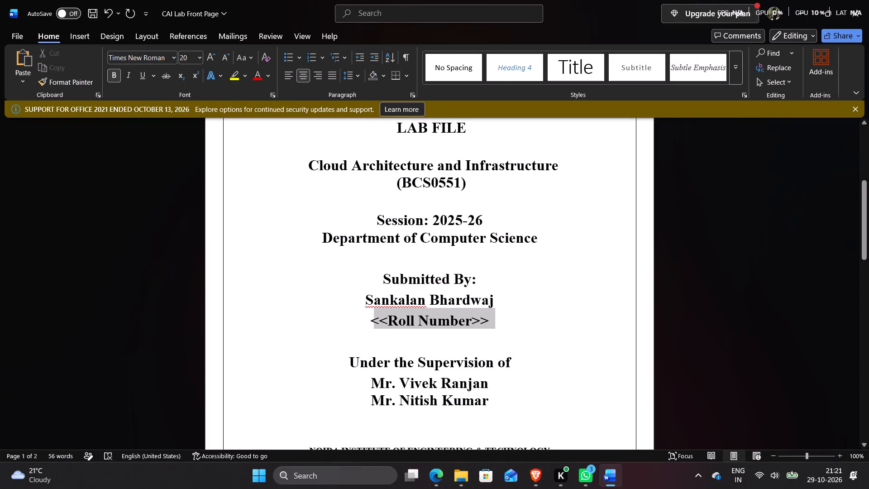
drag(374, 309, 359, 312)
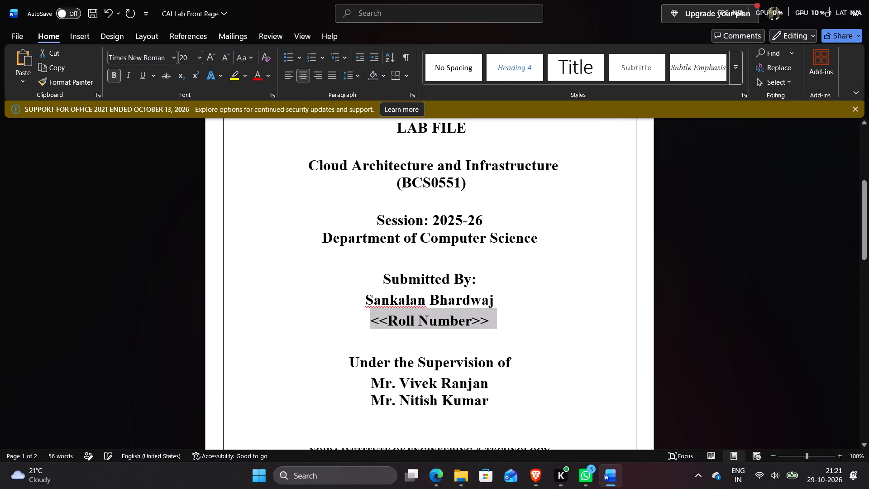
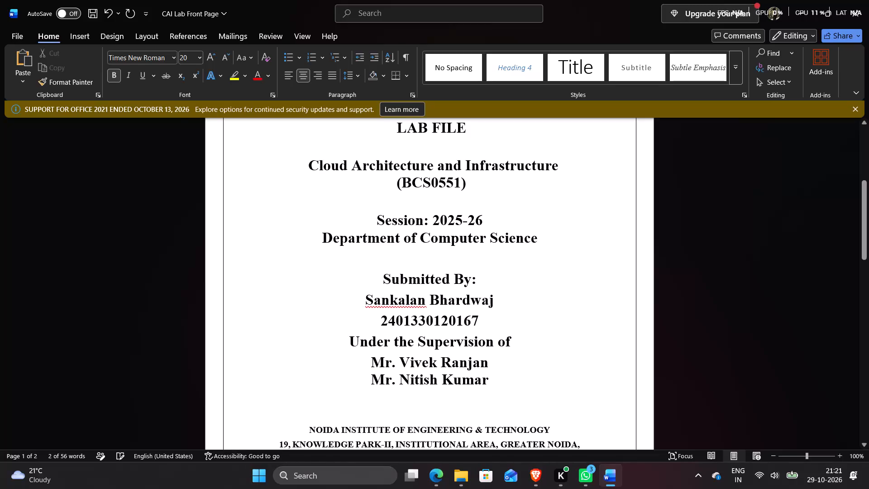
Insert a blank line between the roll number and "Under the Supervision of" on the front page.
key(Return)
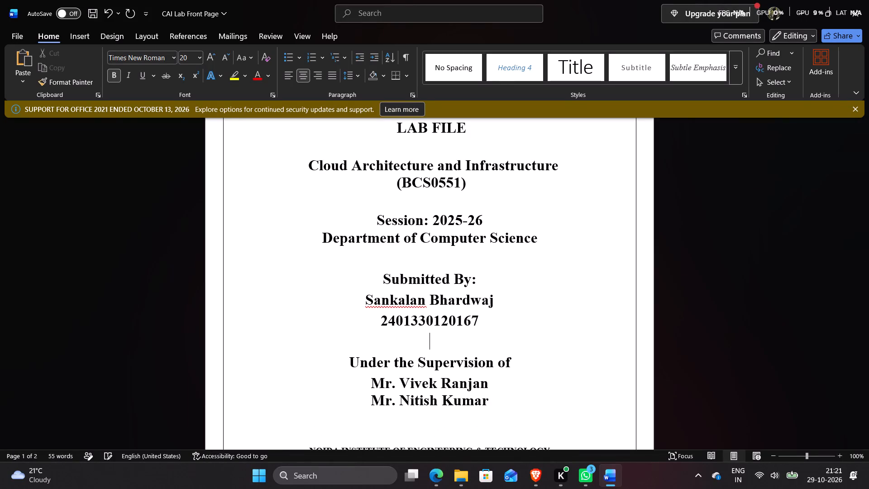
scroll(467, 327, down, 3)
scroll(467, 327, up, 1)
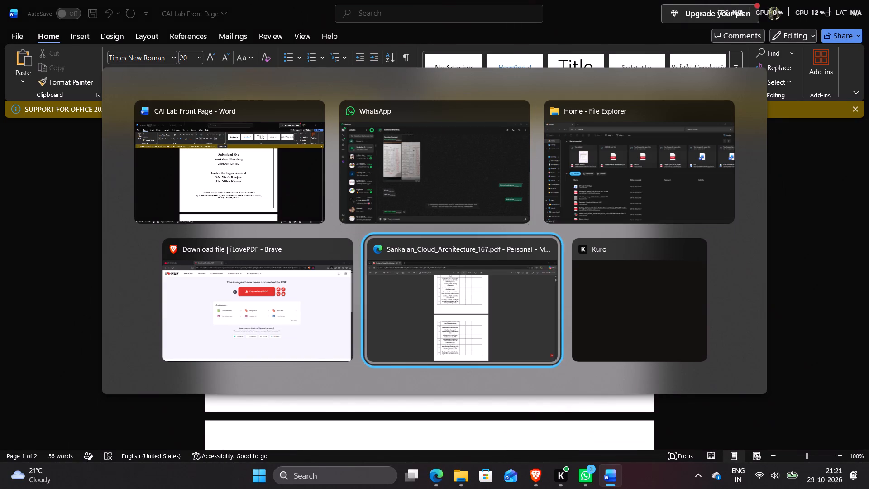
In Brave, open the NIET Cloud portal in a new tab and log in with the account credentials.
click(291, 6)
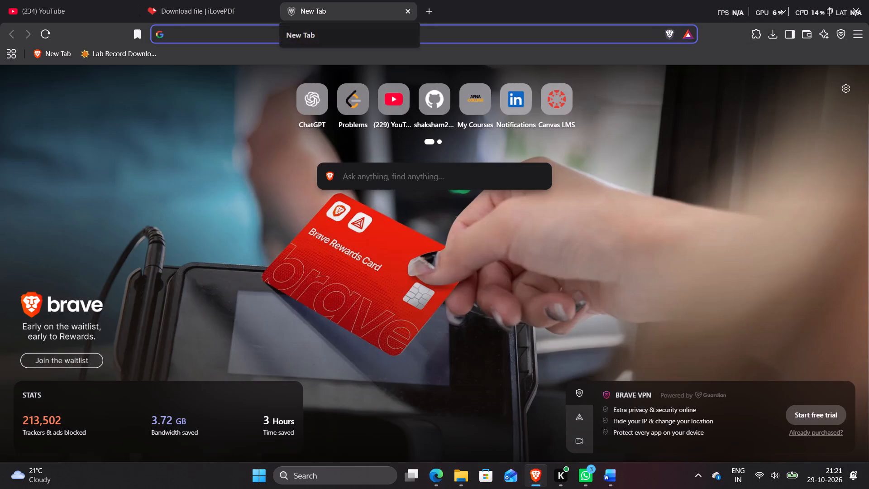
key(n)
key(Return)
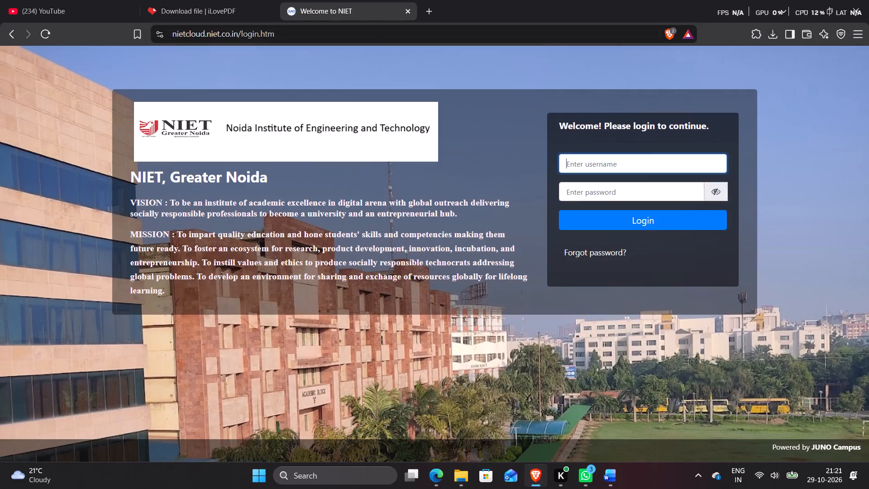
click(645, 192)
click(621, 220)
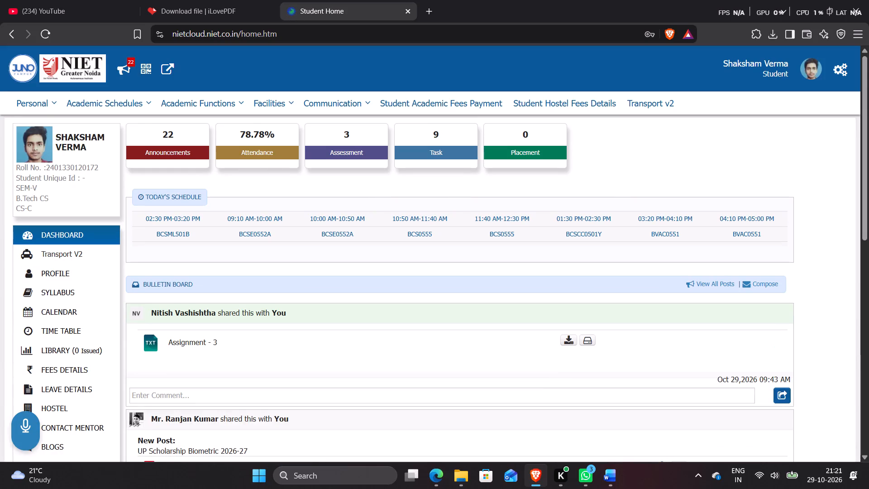
Open the portal's attendance details and copy the faculty name listed for Cloud -Native Applications in JAVA(Moocs).
click(256, 149)
scroll(363, 299, down, 1)
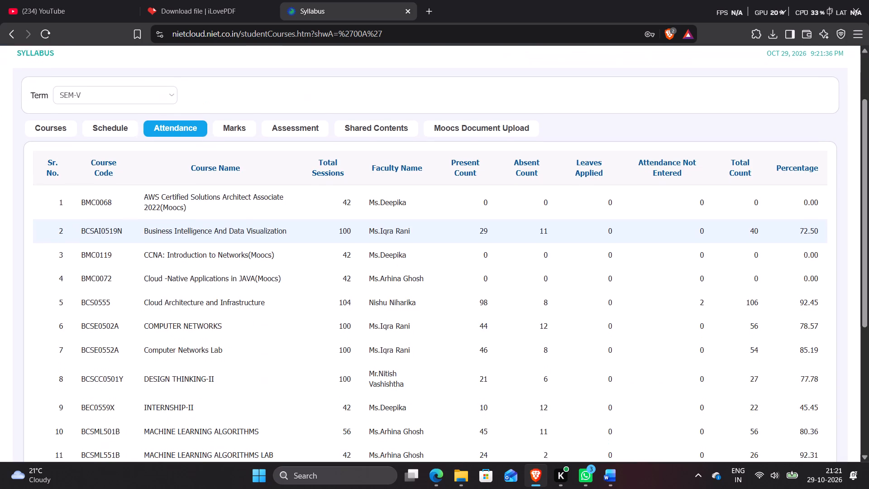
scroll(363, 299, down, 1)
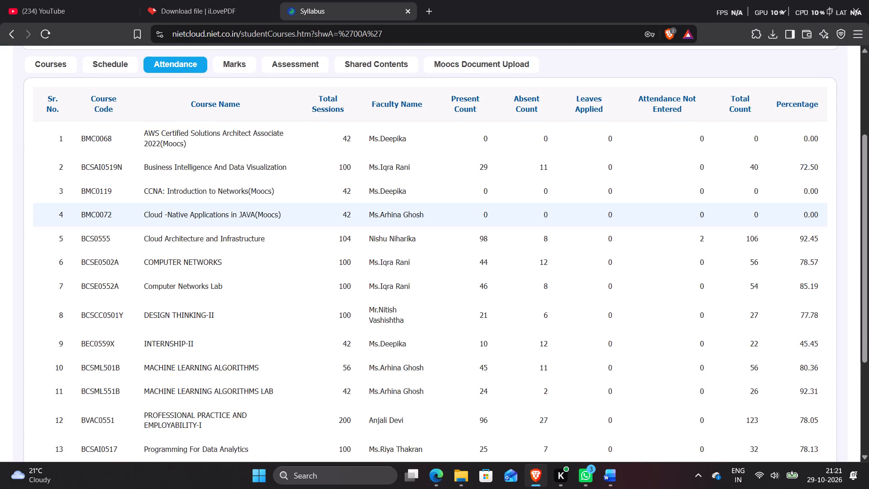
drag(366, 216, 428, 213)
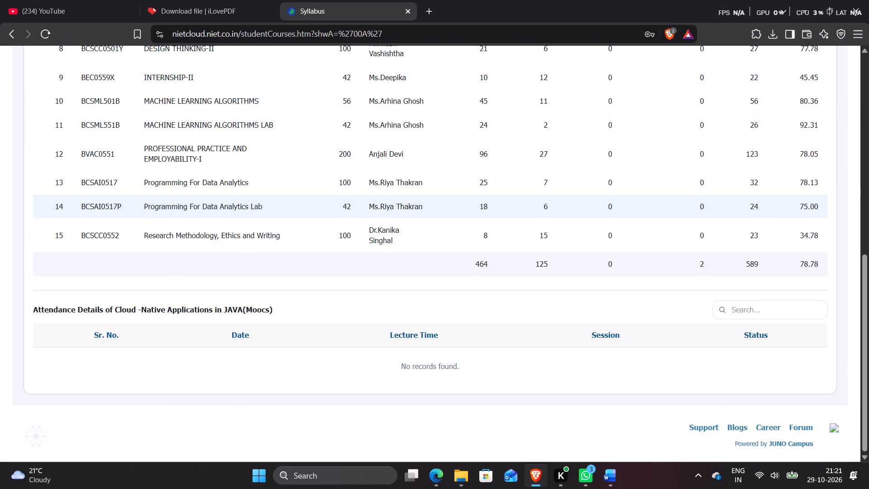
scroll(428, 213, up, 3)
key(ctrl+c)
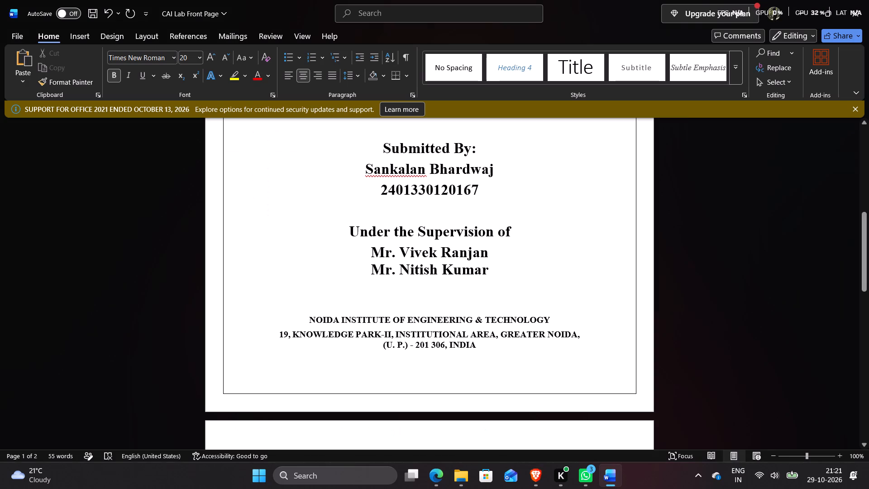
In the Word front page, replace the second supervisor's name under "Under the Supervision of" with the copied faculty name.
drag(374, 268, 487, 266)
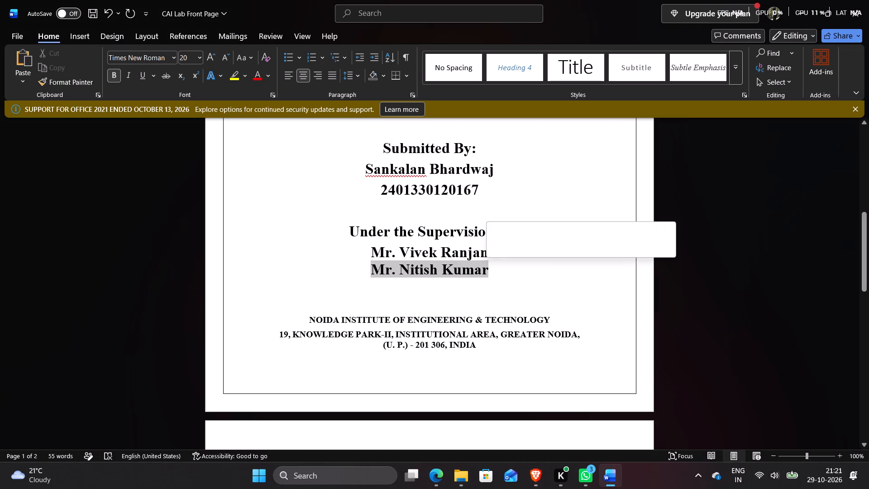
key(ctrl+v)
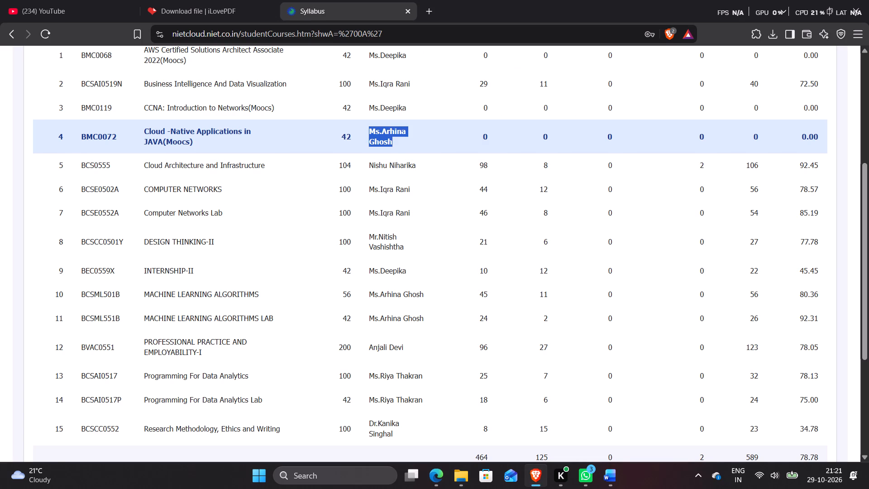
Back in the Brave attendance table, copy the faculty name listed for Cloud Architecture and Infrastructure.
drag(370, 165, 427, 166)
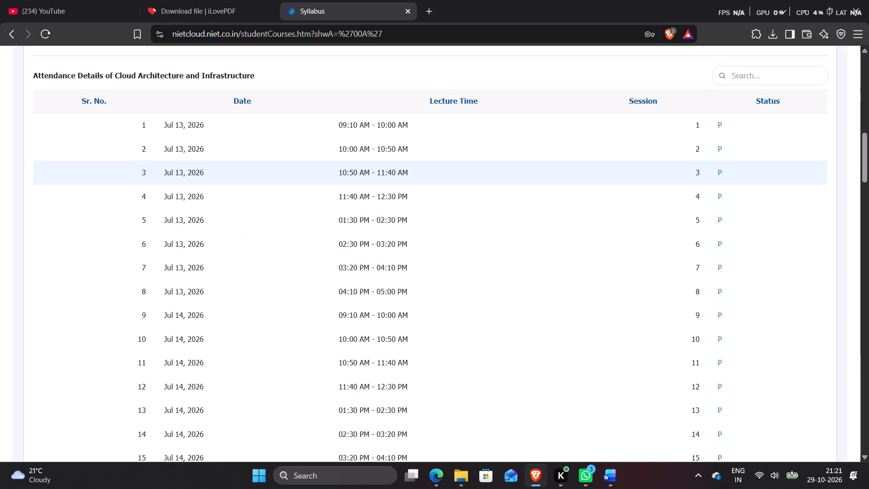
key(ctrl+c)
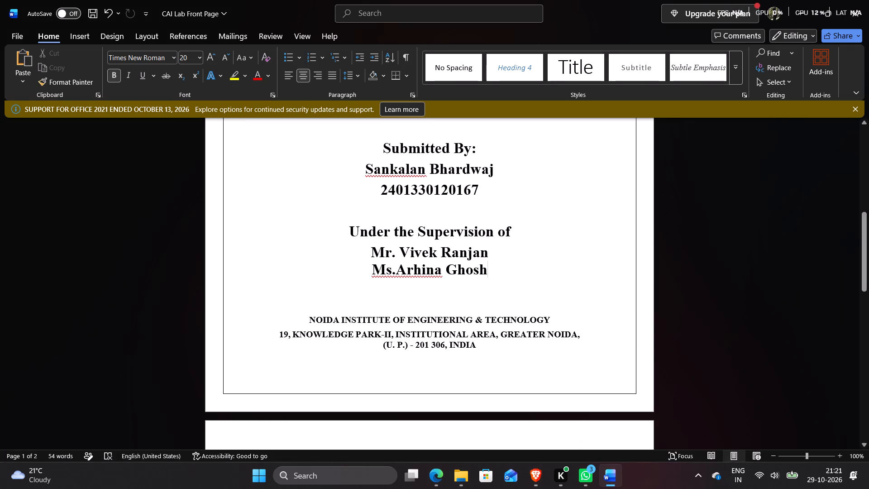
In Word, replace the first supervisor's name with the copied name prefixed by "Ms. ", and add a space after "Ms." in the second supervisor's line.
drag(386, 251, 472, 254)
key(ctrl+v)
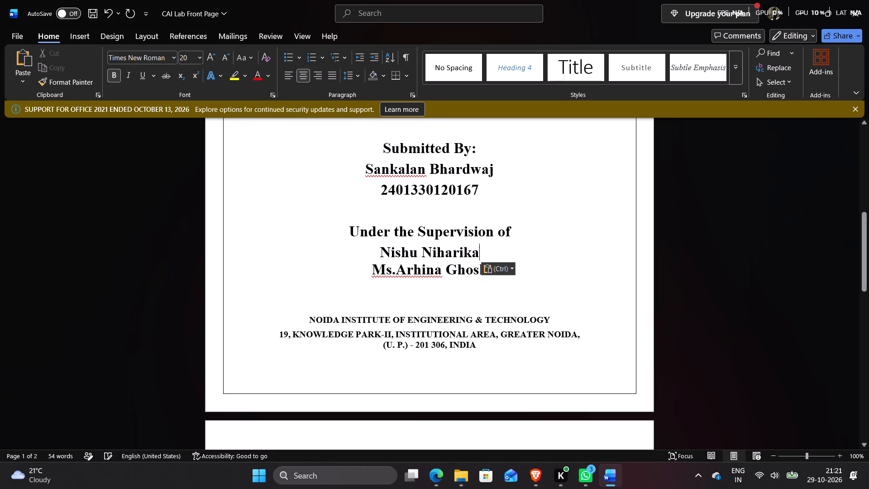
click(378, 252)
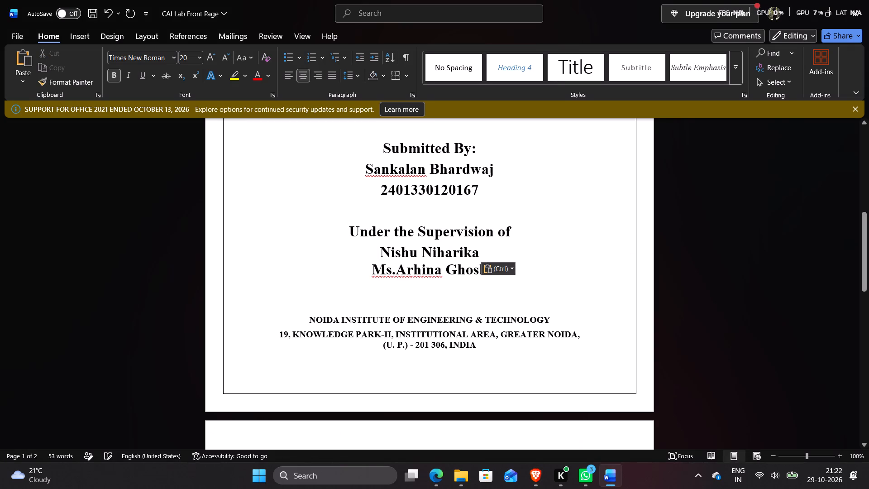
text(Ms)
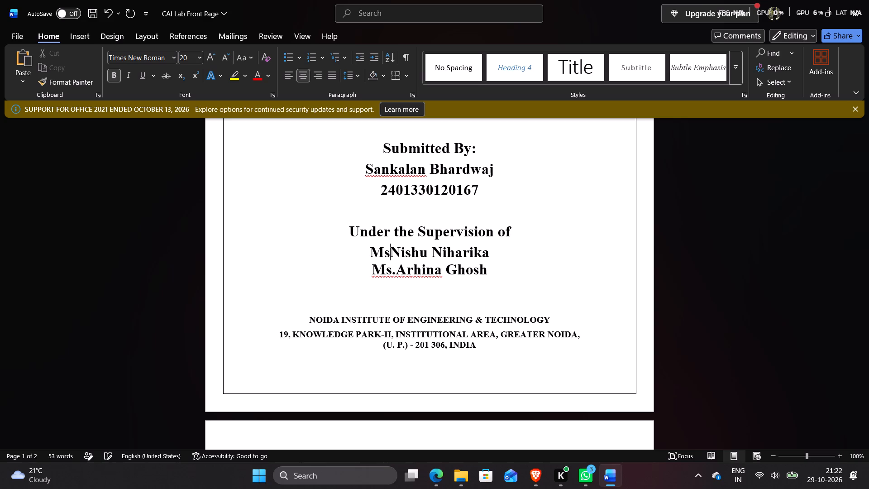
key(period)
key(space)
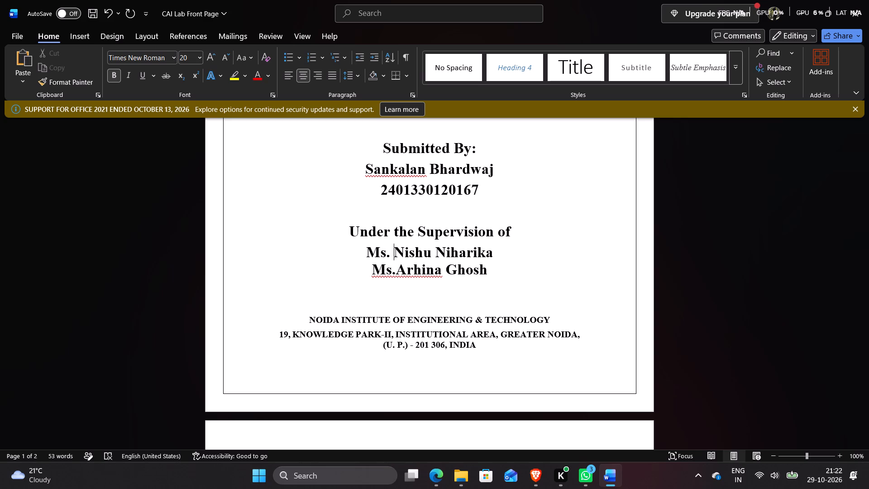
key(Down)
key(space)
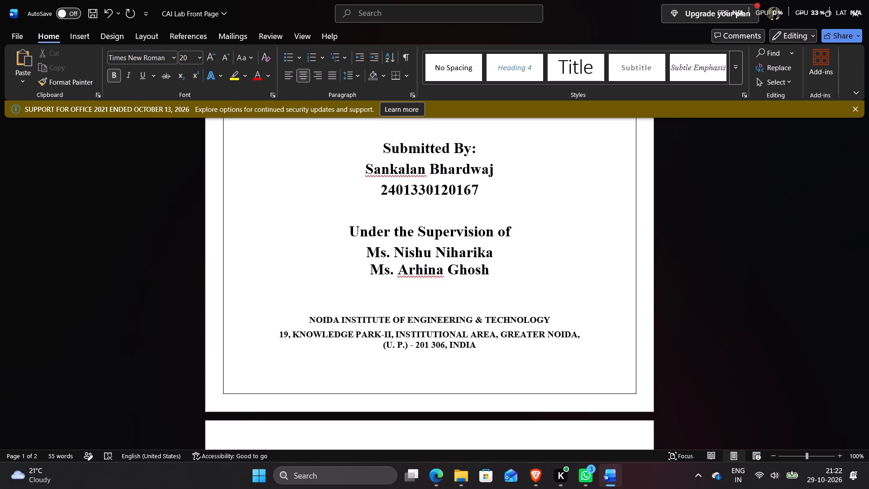
Save the front page as a PDF named "CAI Lab Front Page 167" in the Documents folder.
scroll(446, 246, up, 1)
ctrl+scroll(446, 246, down, 1)
scroll(446, 246, up, 2)
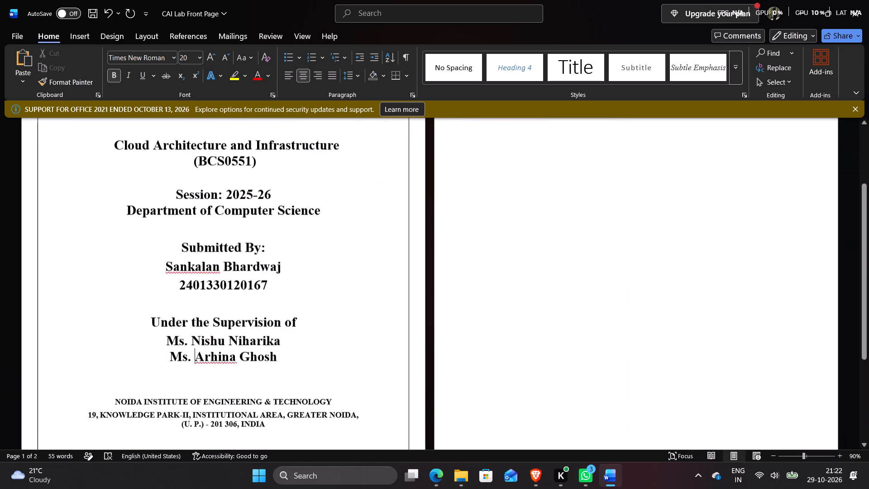
scroll(446, 246, up, 3)
scroll(446, 246, down, 4)
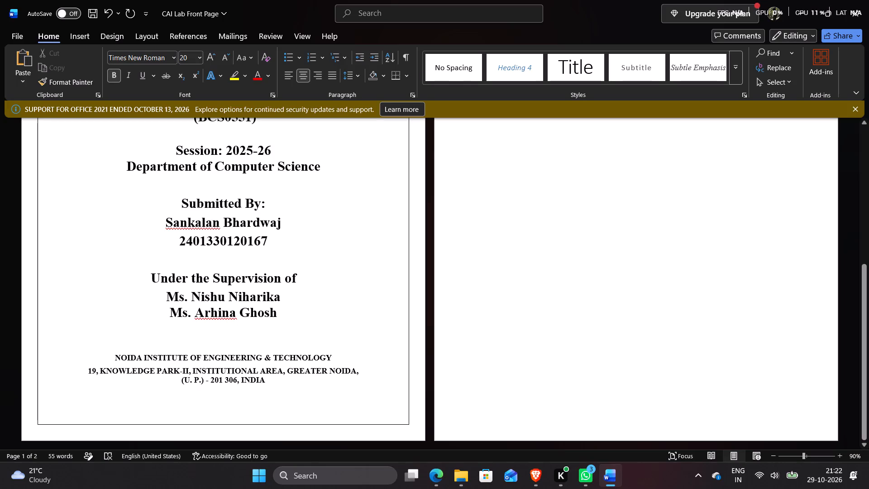
click(23, 38)
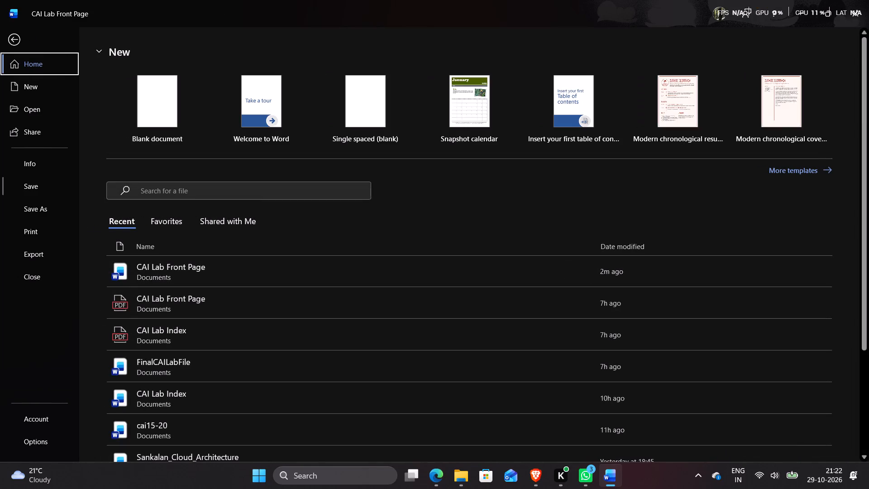
click(37, 205)
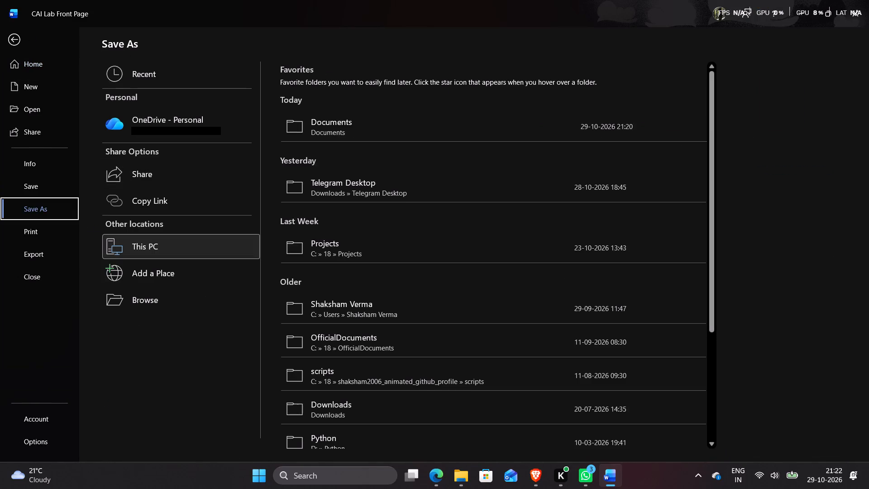
double_click(186, 249)
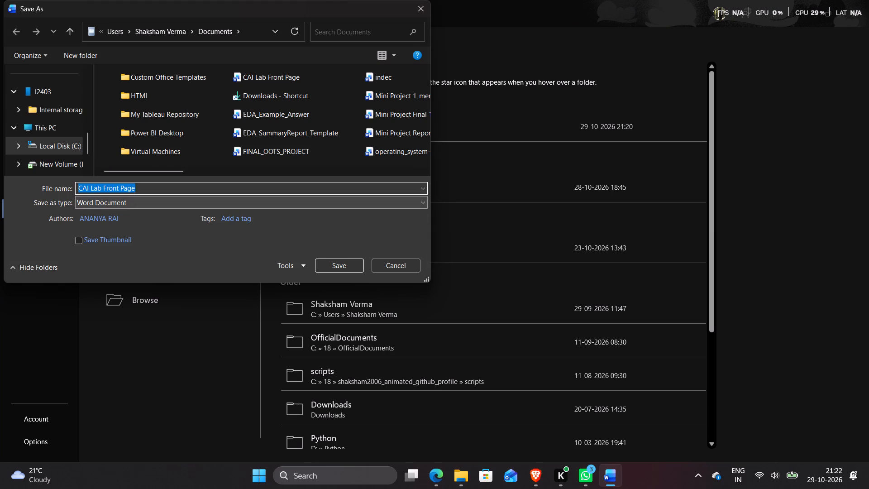
click(156, 199)
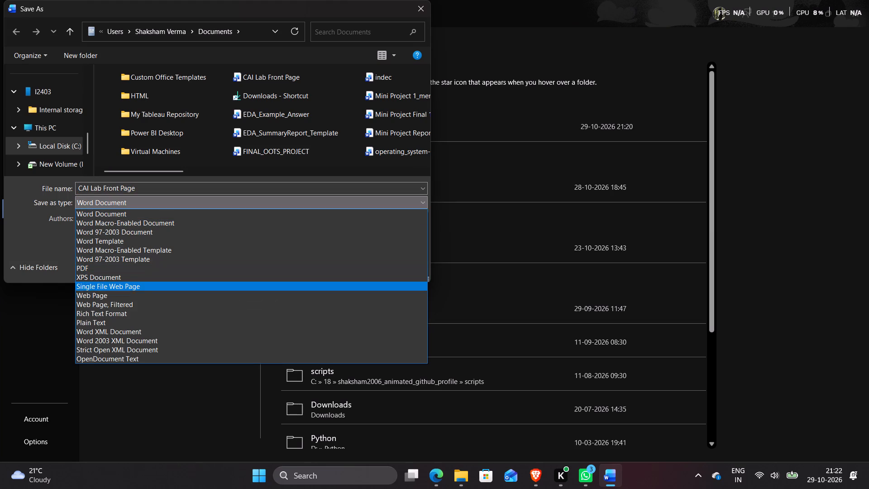
click(174, 271)
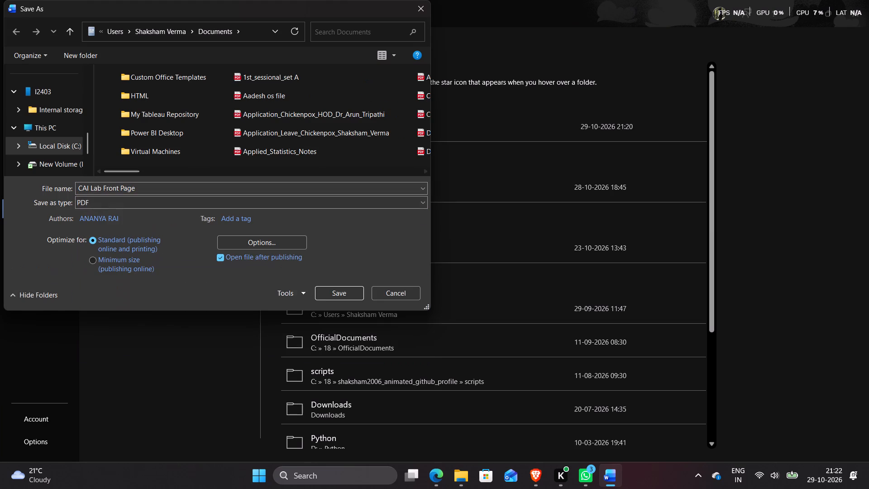
scroll(220, 120, left, 2)
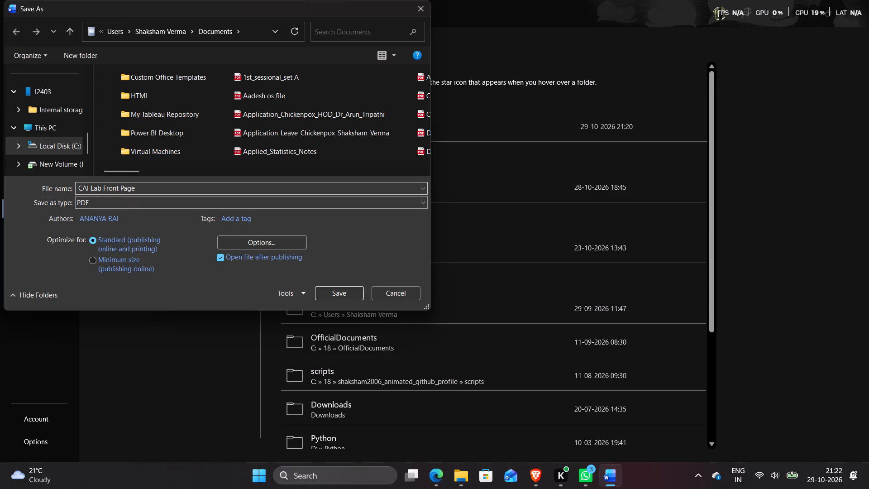
drag(160, 186, 141, 189)
click(141, 189)
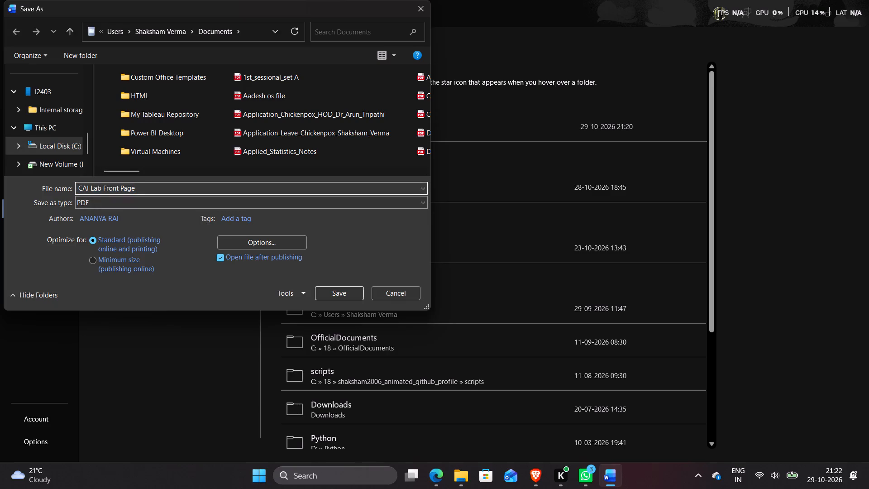
key(space)
text(1)
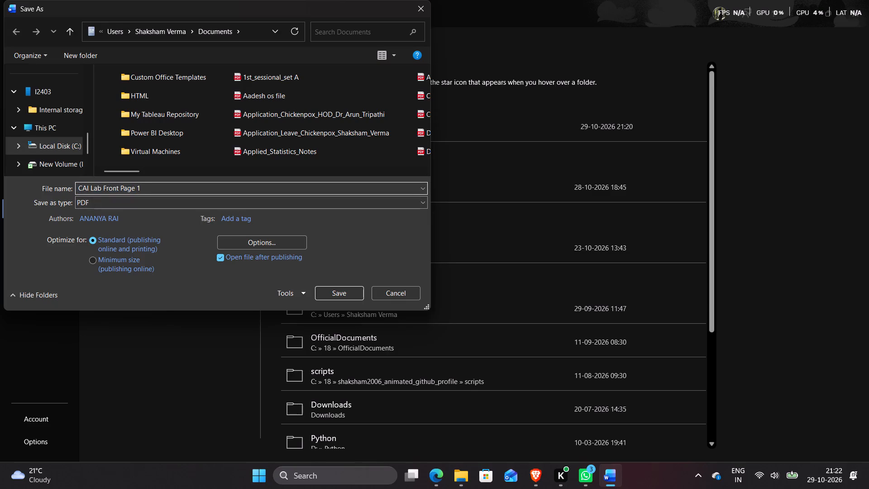
text(67)
key(Return)
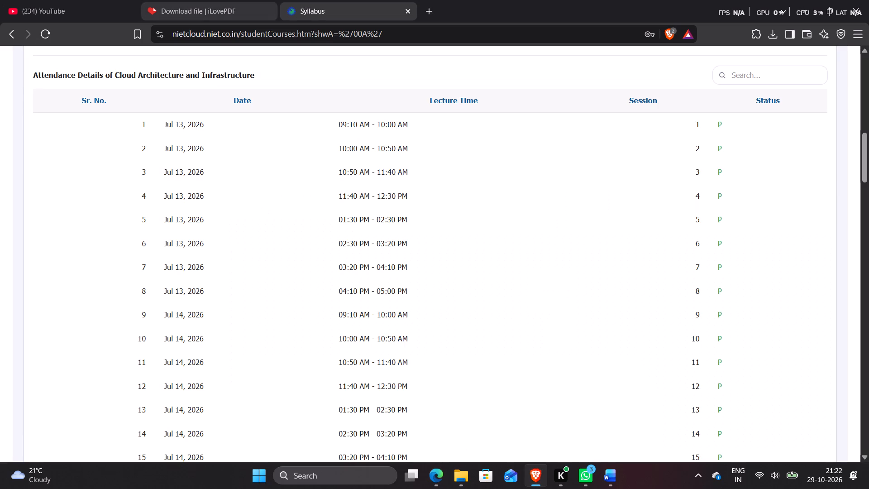
In Brave, close the college portal tab and load "CAI Lab Front Page 167" from Documents into iLovePDF's Split PDF tool.
key(ctrl+w)
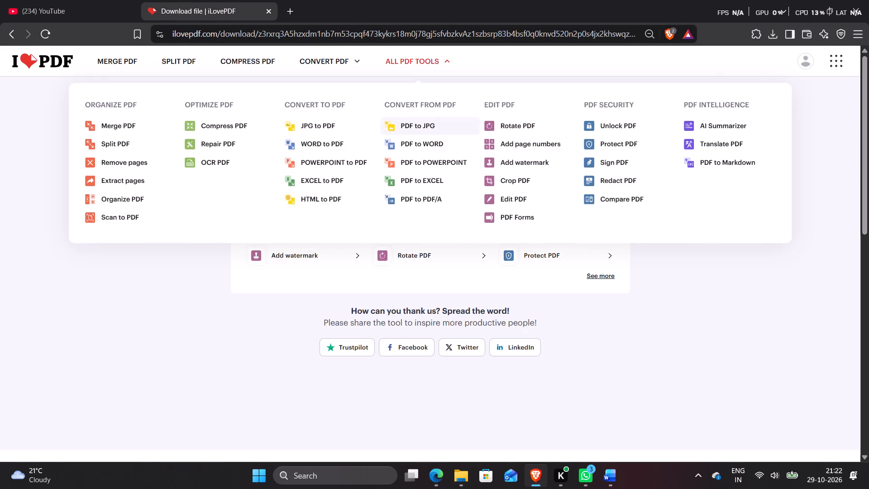
click(182, 65)
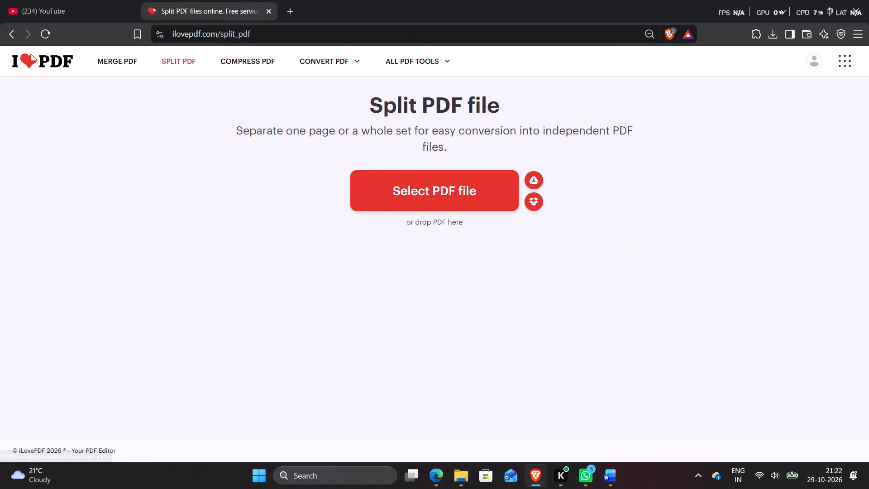
click(437, 197)
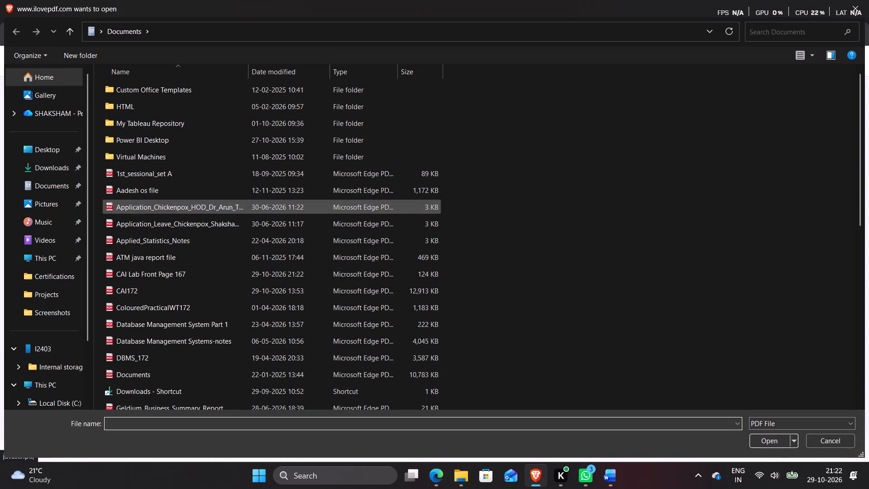
click(161, 273)
key(Return)
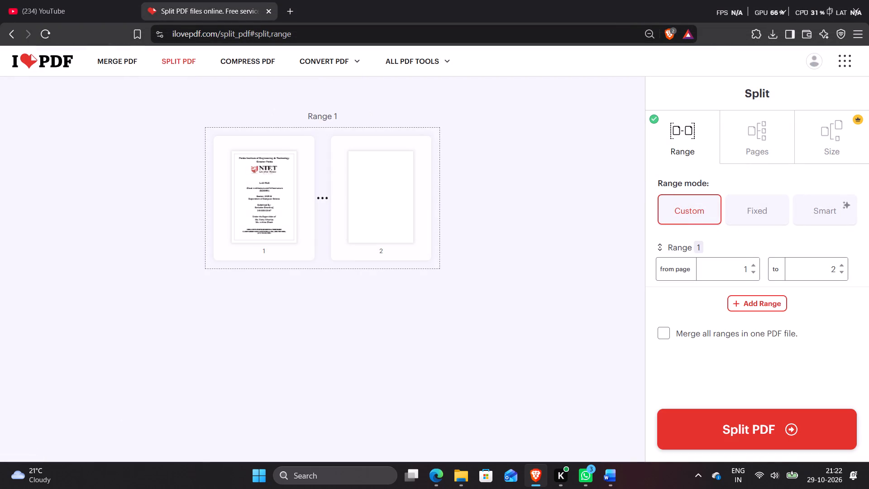
click(842, 264)
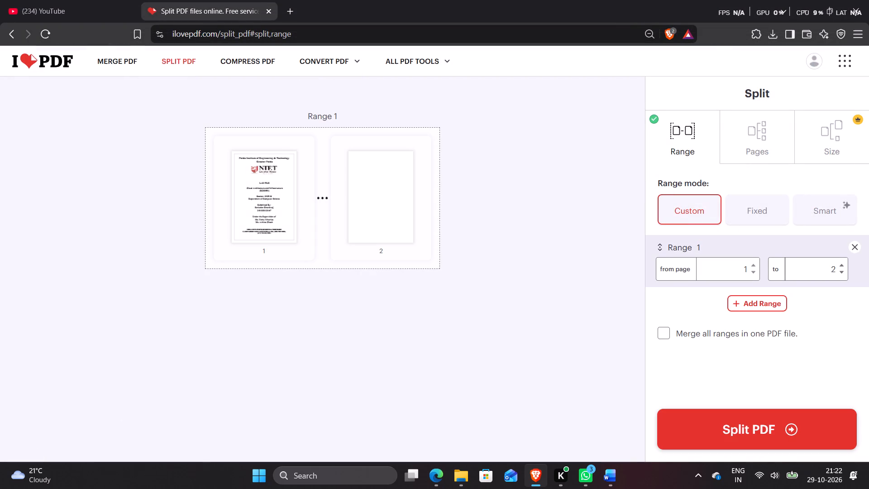
click(844, 272)
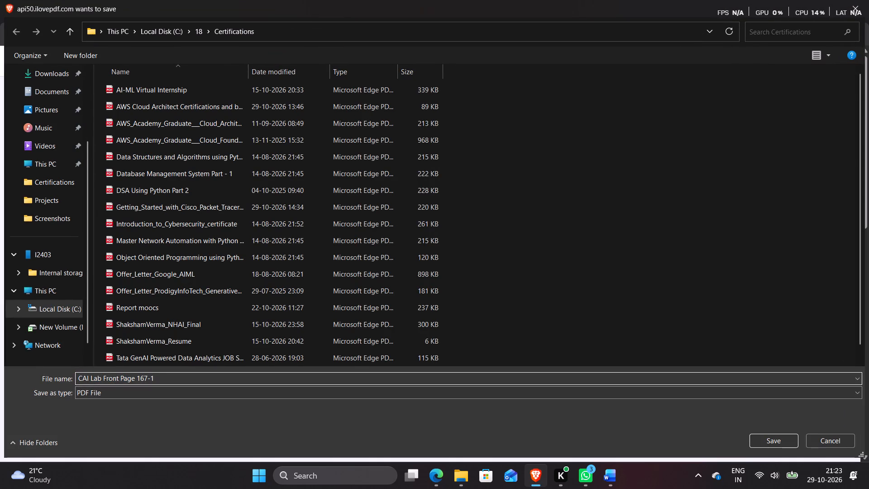
key(BackSpace)
key(BackSpace)
key(Return)
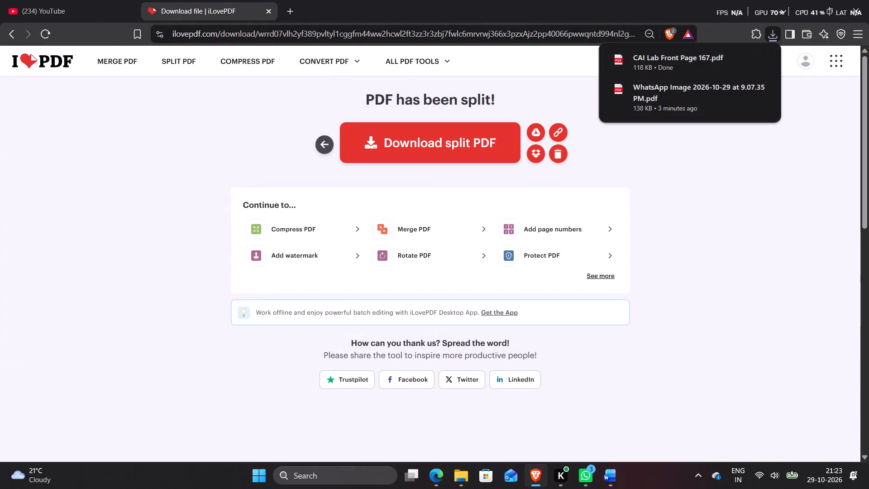
Start another PDF split with "Sankalan_Cloud_Architecture_167" from the recent files.
click(190, 62)
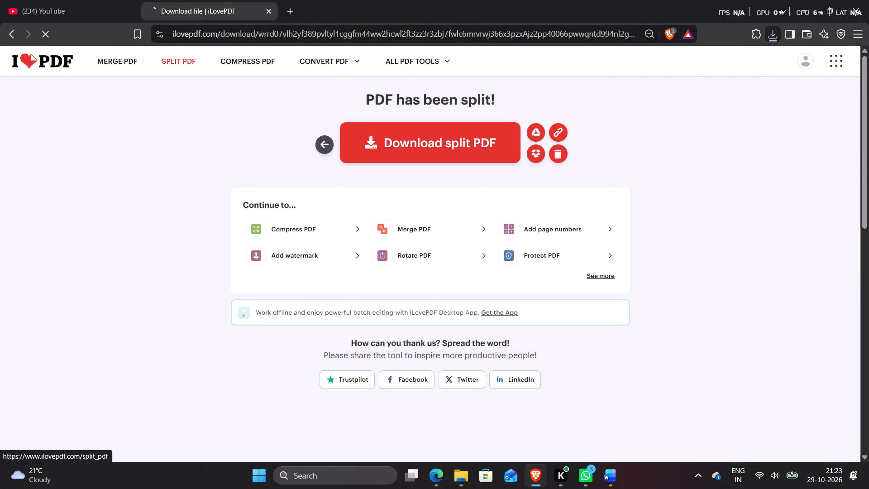
click(361, 181)
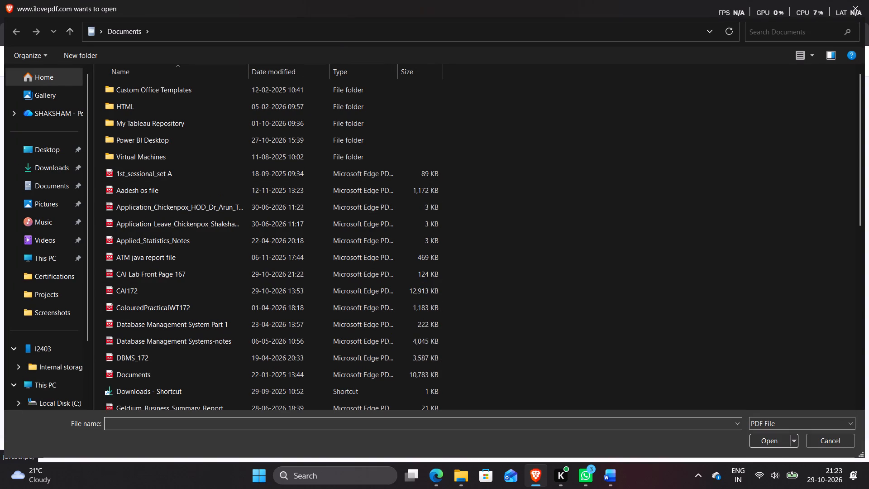
click(65, 70)
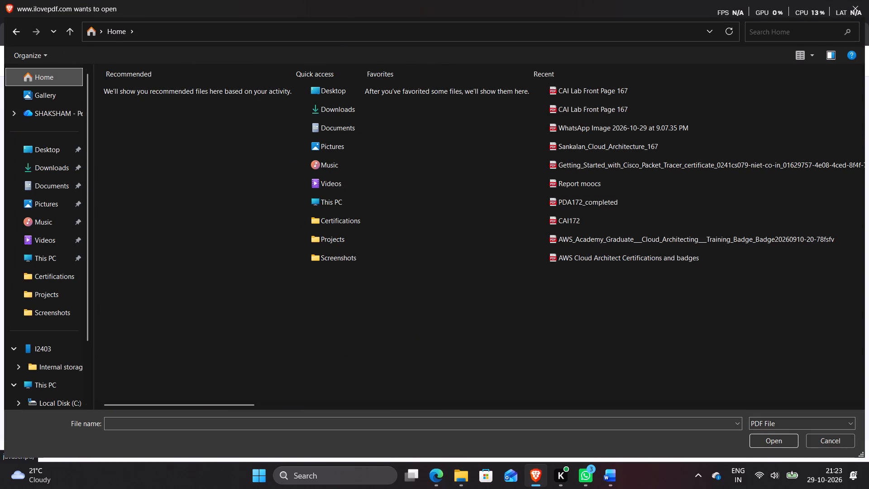
click(632, 146)
key(Return)
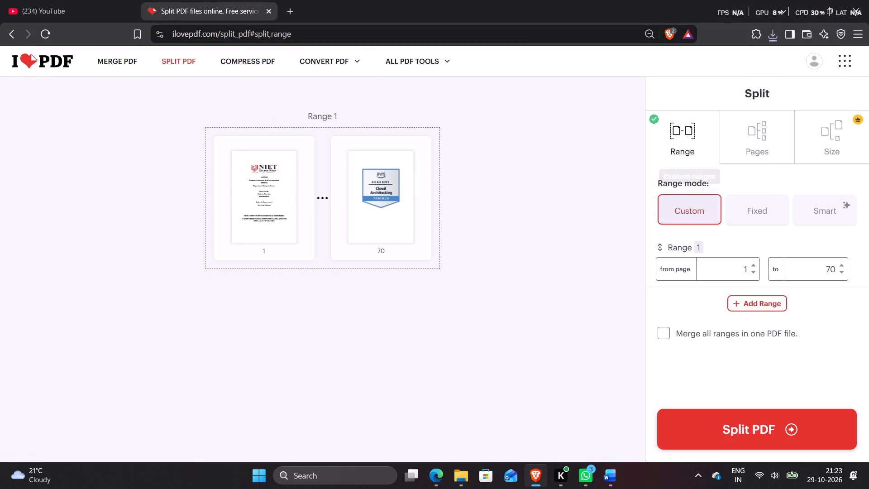
Set the custom range to pages 4 through 70 and split the Cloud Architecture PDF.
click(754, 265)
click(754, 265)
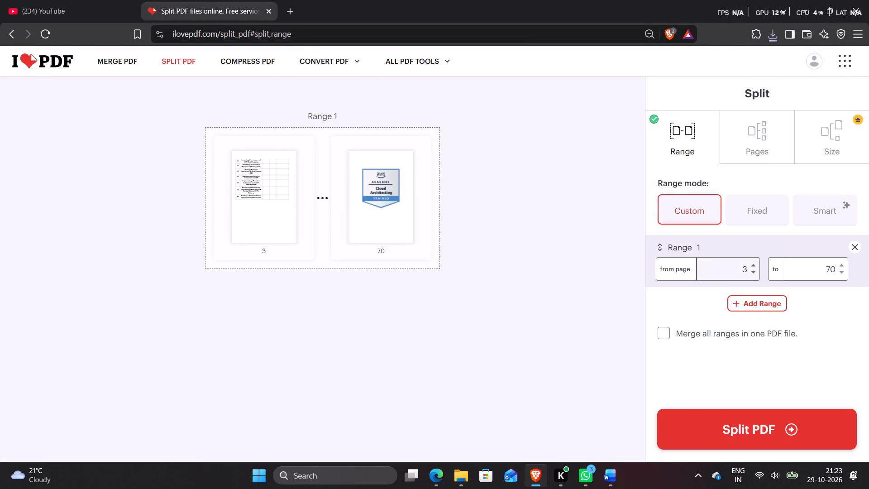
click(754, 265)
click(764, 422)
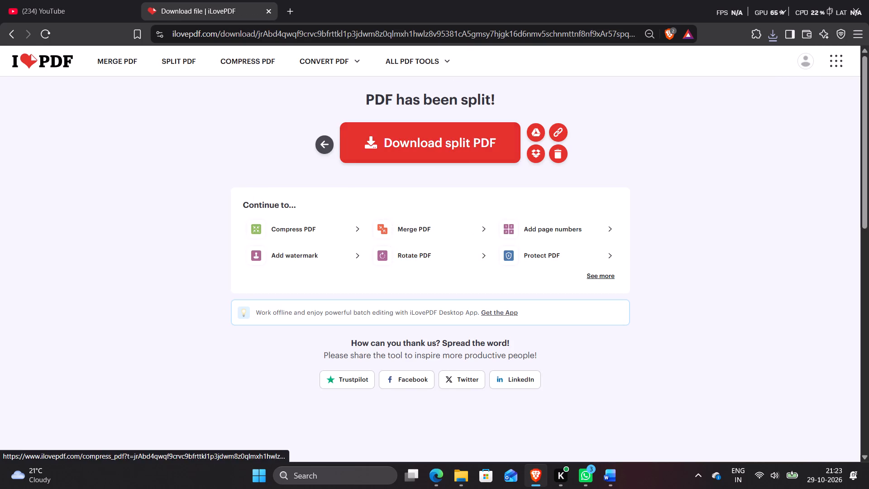
Start a merge with the split Cloud Architecture PDF and add "CAI Lab Front Page 167" from the Documents folder.
click(392, 233)
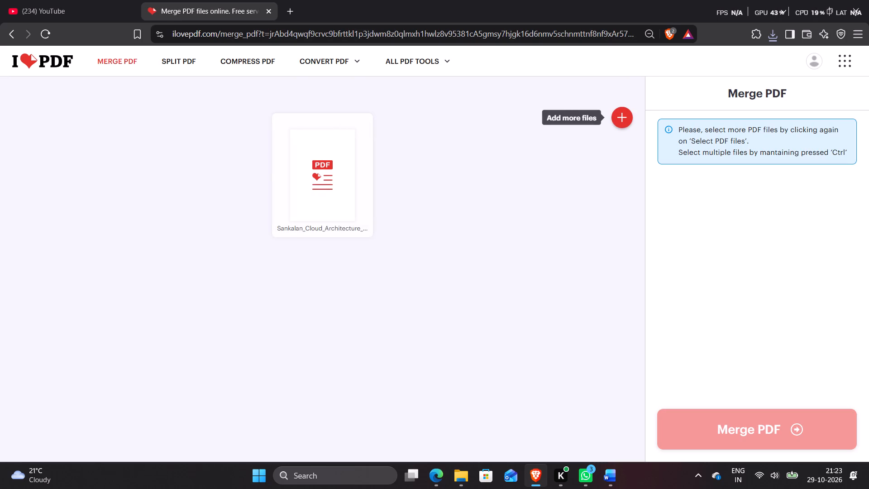
click(619, 117)
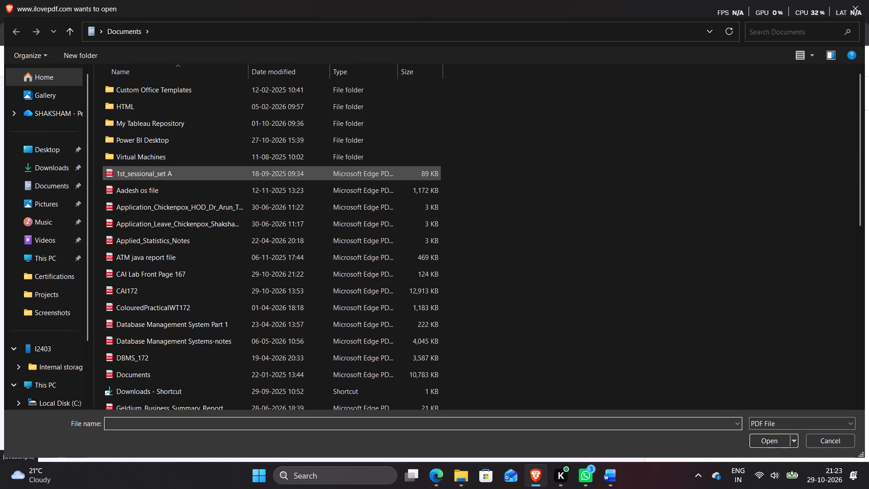
click(171, 271)
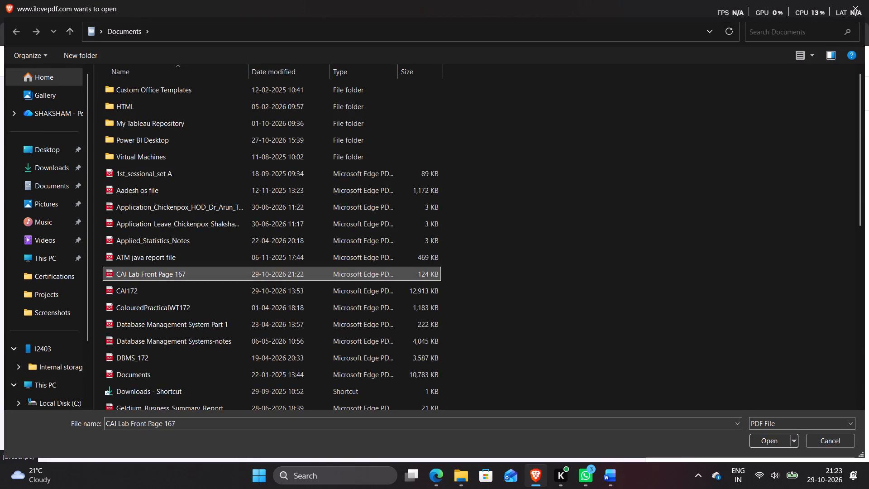
key(Return)
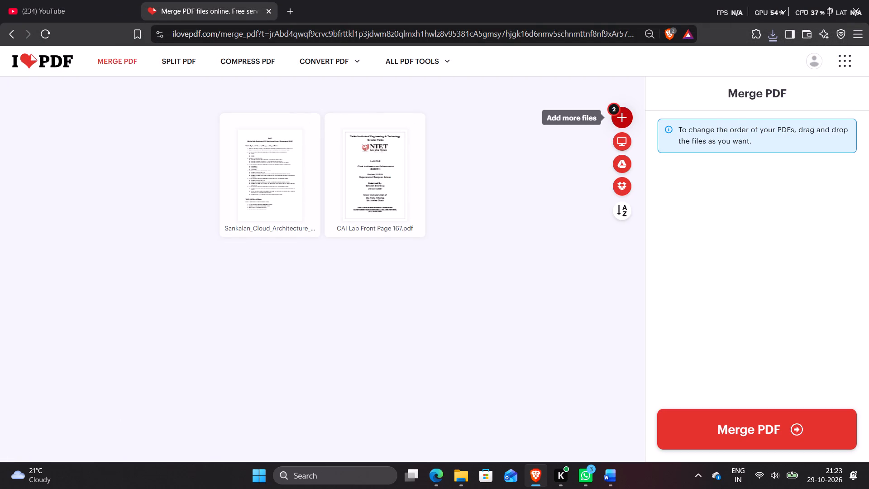
Add the "WhatsApp Image 2026-10-29 at 9.07.35 PM" PDF from the recent files to the merge.
click(621, 117)
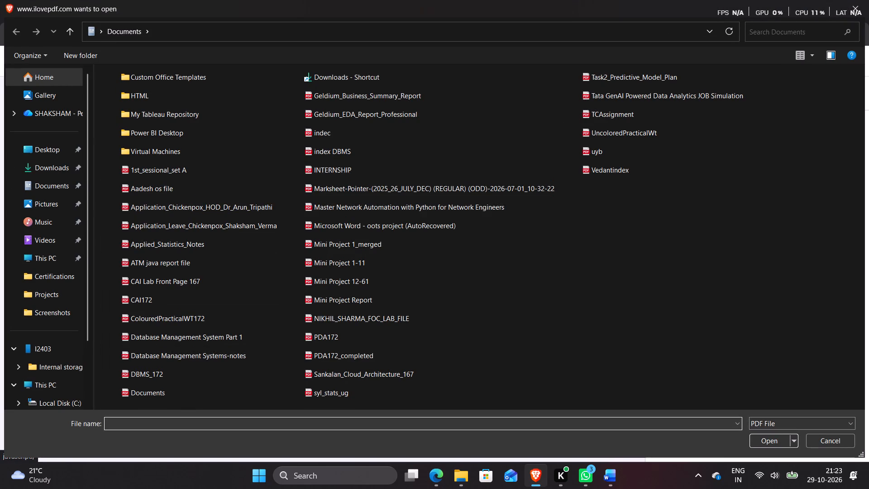
click(38, 83)
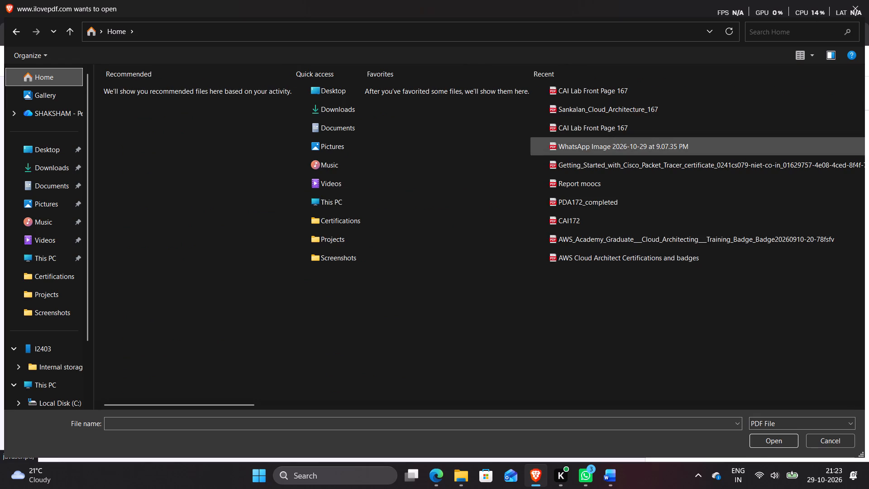
click(612, 145)
key(Return)
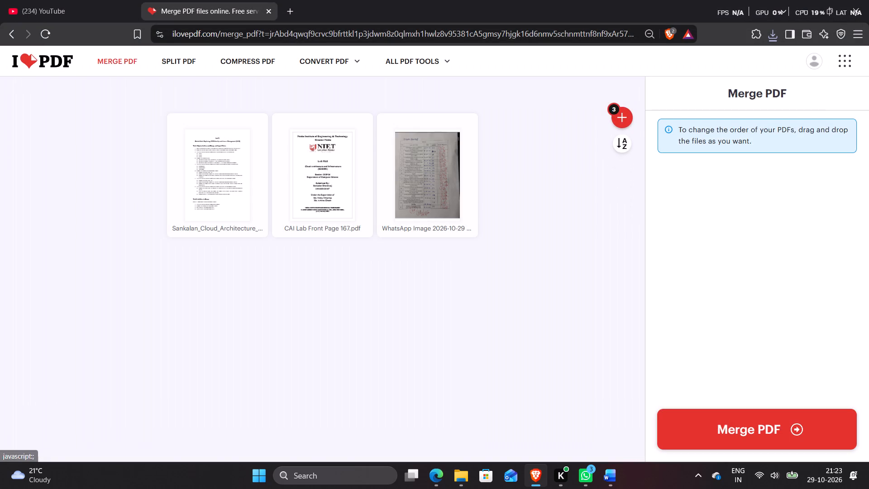
Reorder the files so the Cloud Architecture PDF comes last, after the front page and WhatsApp image, and merge them.
drag(432, 165, 428, 168)
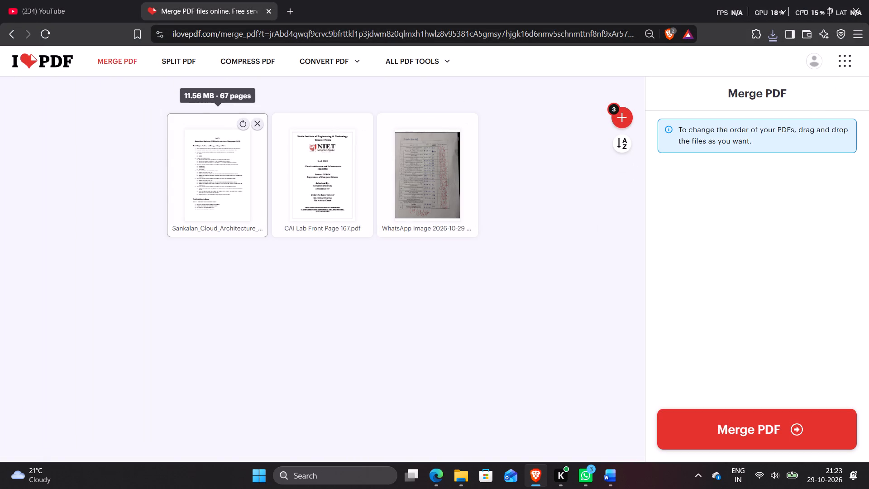
drag(239, 165, 483, 163)
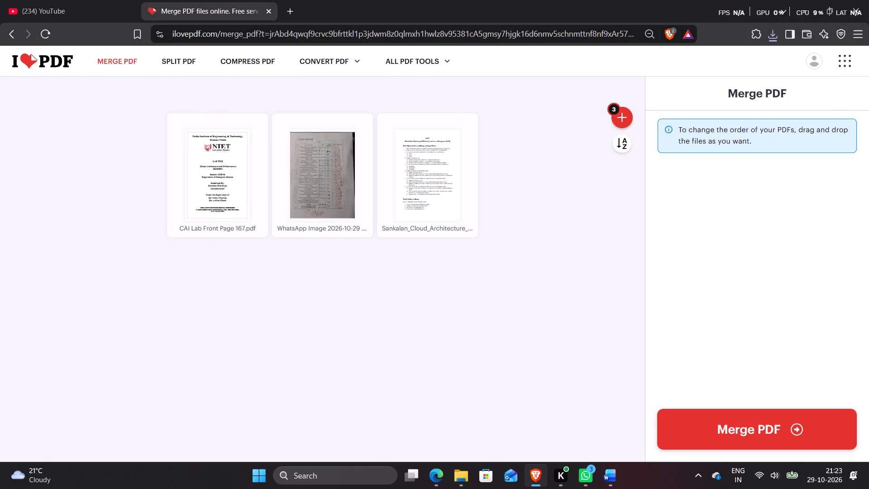
click(729, 420)
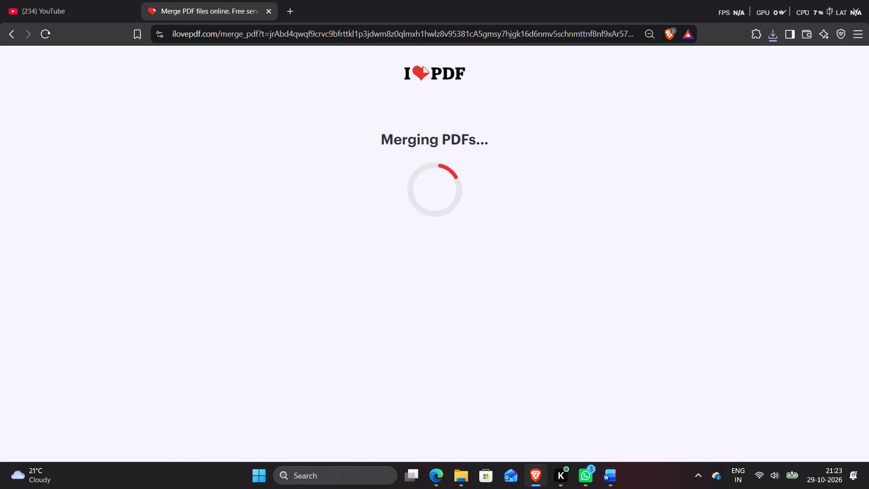
Download the merged PDF under the name of the existing recent file "Sankalan_Cloud_Architecture_167".
click(454, 148)
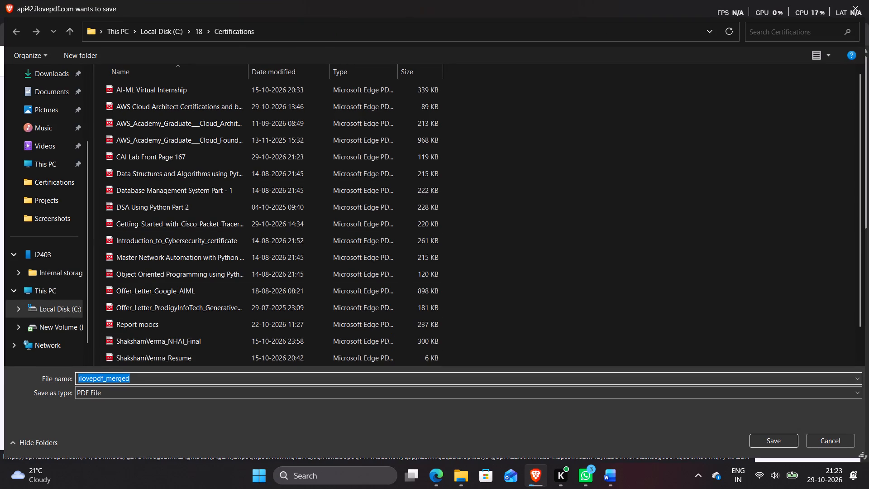
scroll(49, 93, up, 6)
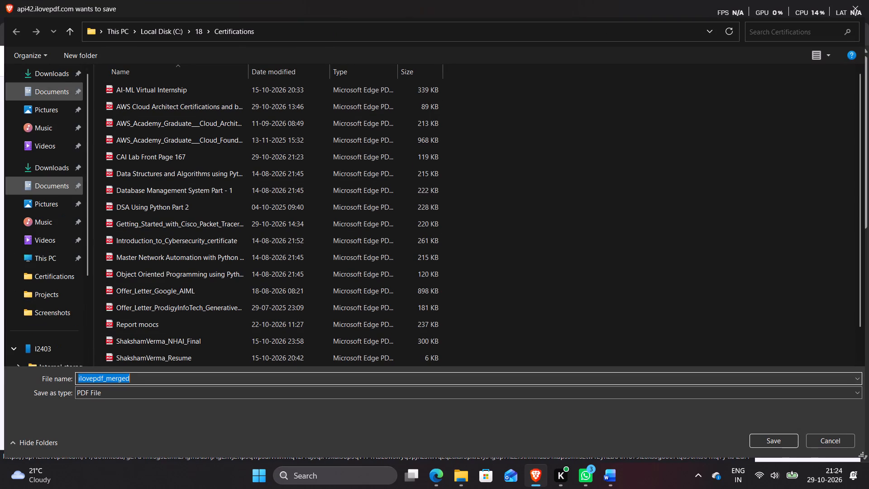
click(59, 81)
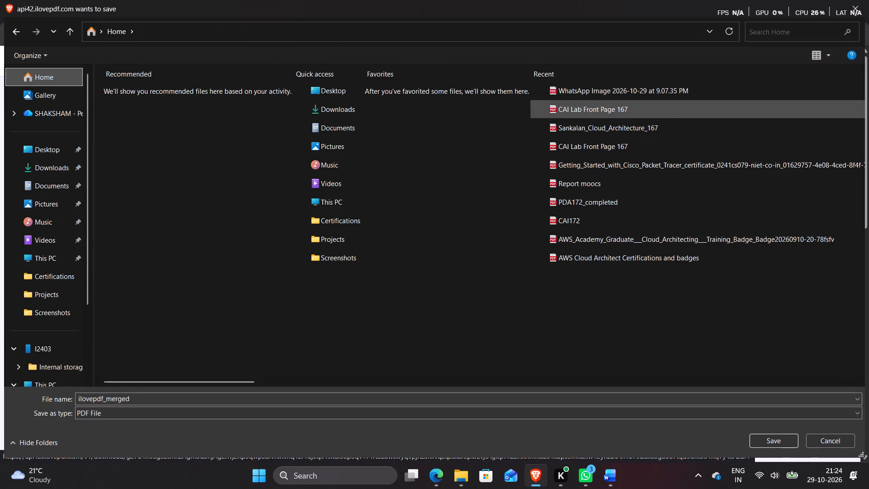
click(574, 133)
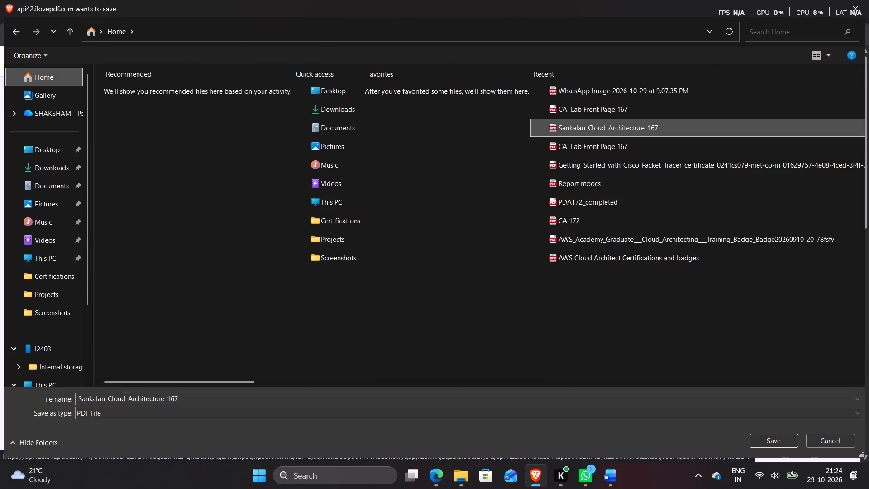
key(Return)
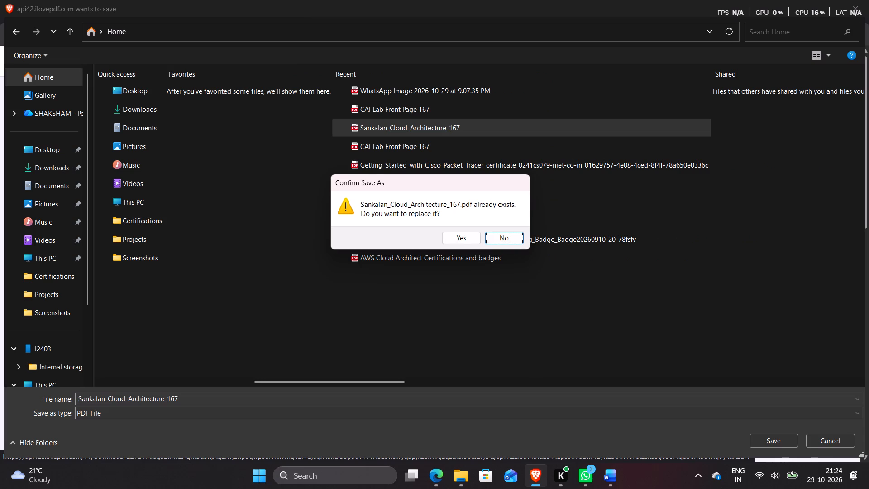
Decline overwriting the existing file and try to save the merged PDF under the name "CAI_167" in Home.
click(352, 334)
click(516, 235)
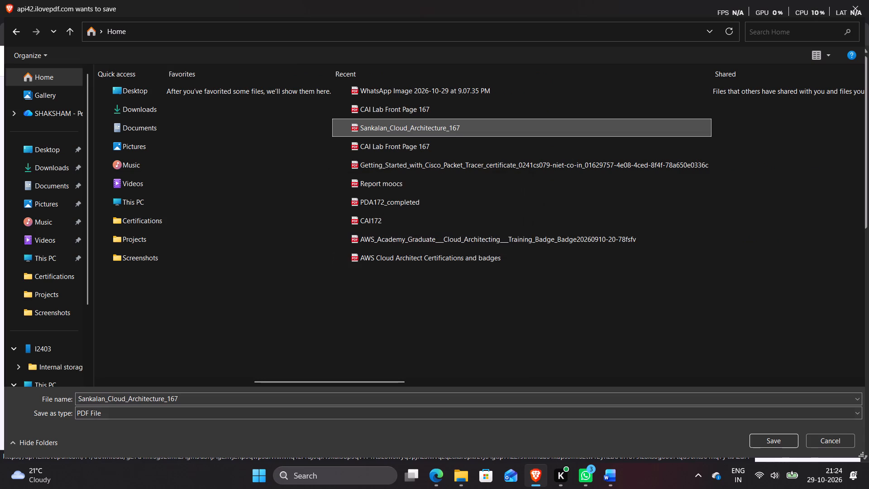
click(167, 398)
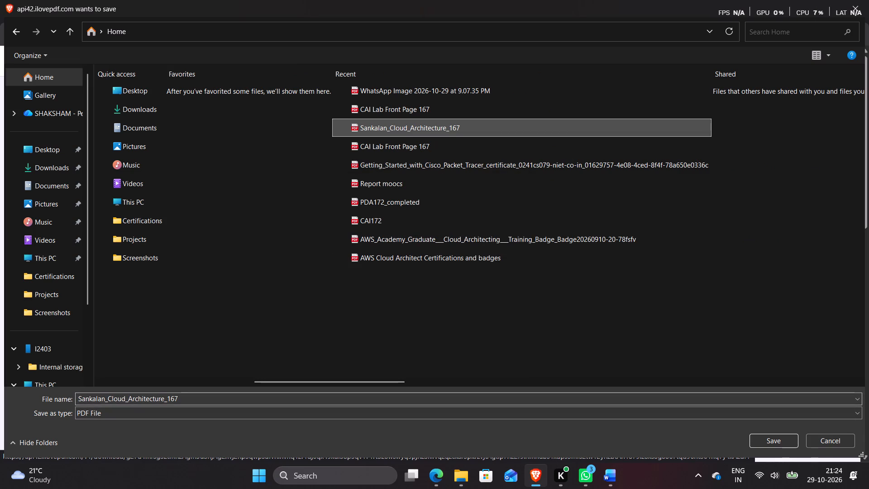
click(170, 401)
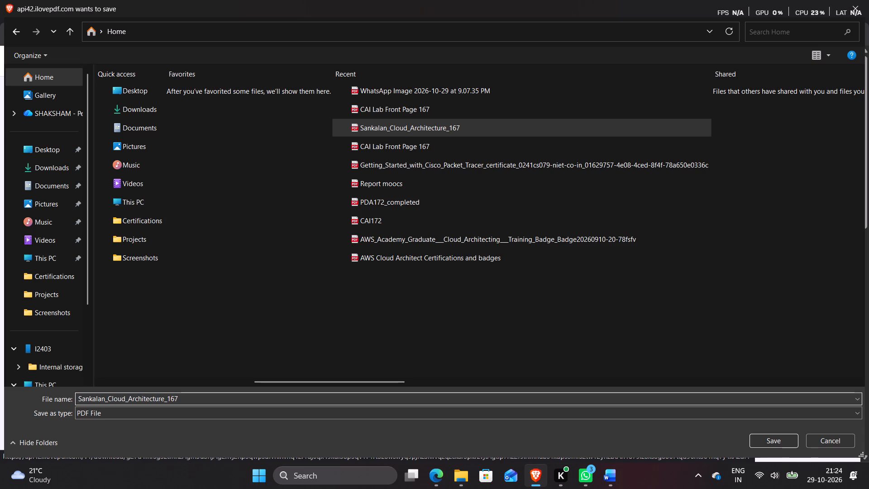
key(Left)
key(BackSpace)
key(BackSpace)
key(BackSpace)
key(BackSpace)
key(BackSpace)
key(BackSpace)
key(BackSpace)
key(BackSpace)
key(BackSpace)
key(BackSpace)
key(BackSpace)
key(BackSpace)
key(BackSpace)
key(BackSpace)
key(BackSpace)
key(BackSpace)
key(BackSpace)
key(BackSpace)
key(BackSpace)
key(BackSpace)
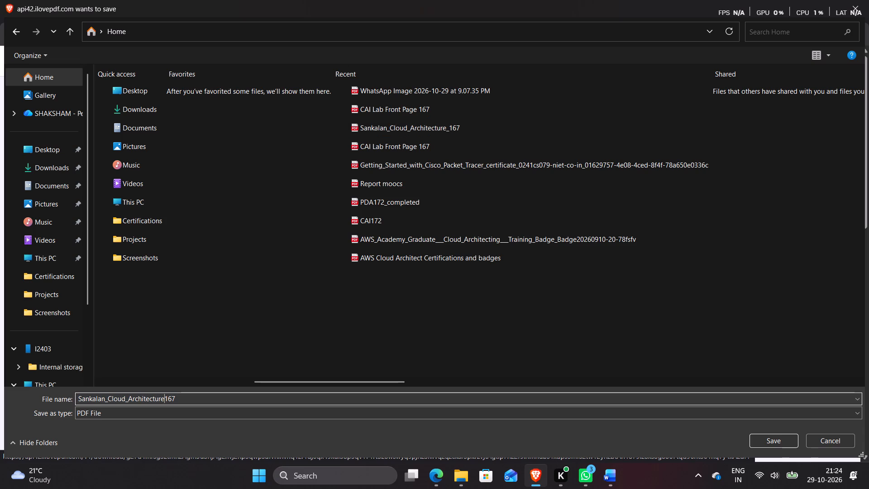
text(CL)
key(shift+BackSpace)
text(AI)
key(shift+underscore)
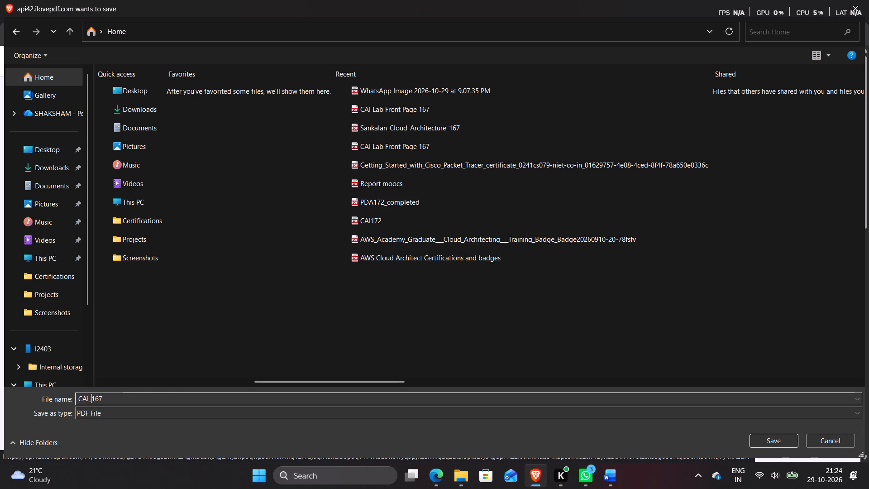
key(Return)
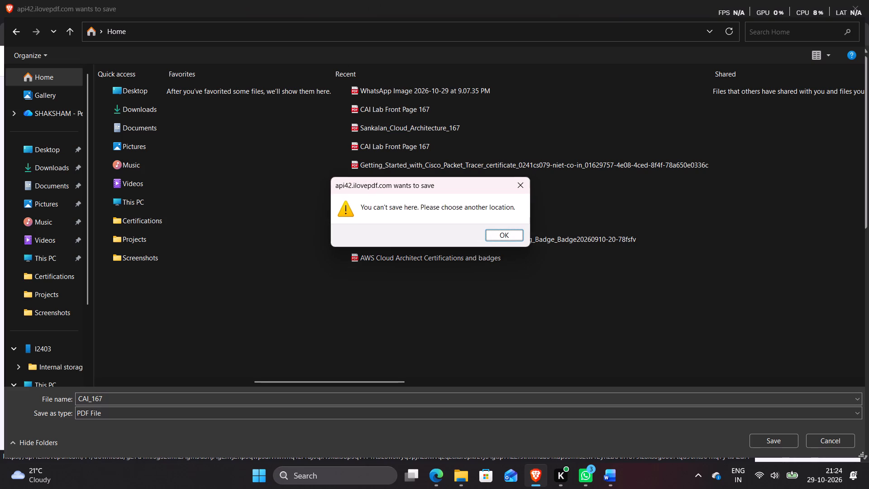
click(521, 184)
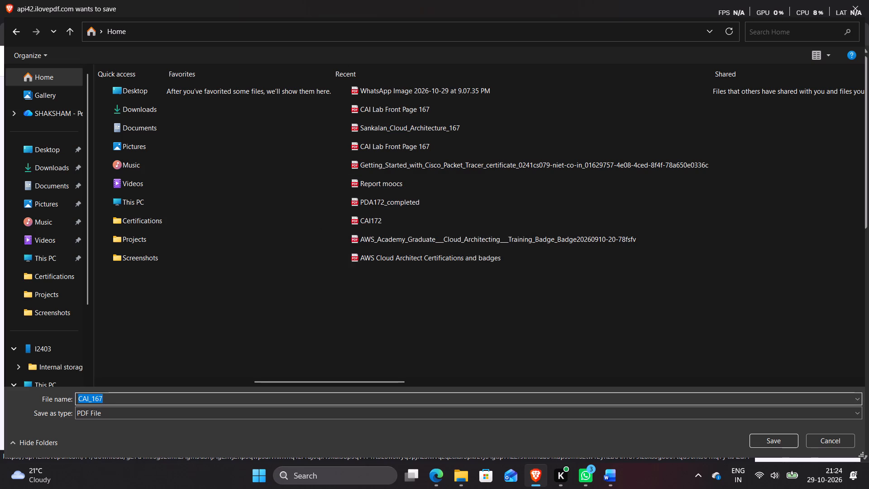
Save the merged PDF over the existing "Sankalan_Cloud_Architecture_167" from the recent files, accepting the replacement.
click(454, 120)
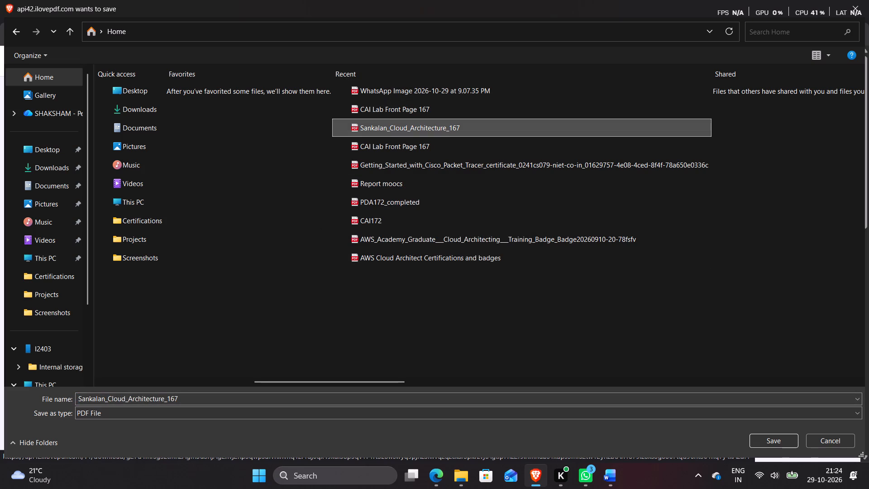
key(Return)
key(Left)
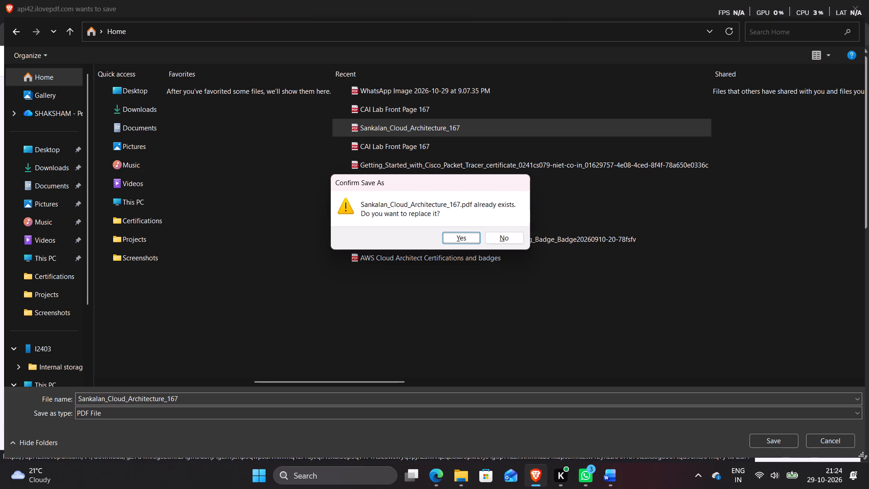
key(Return)
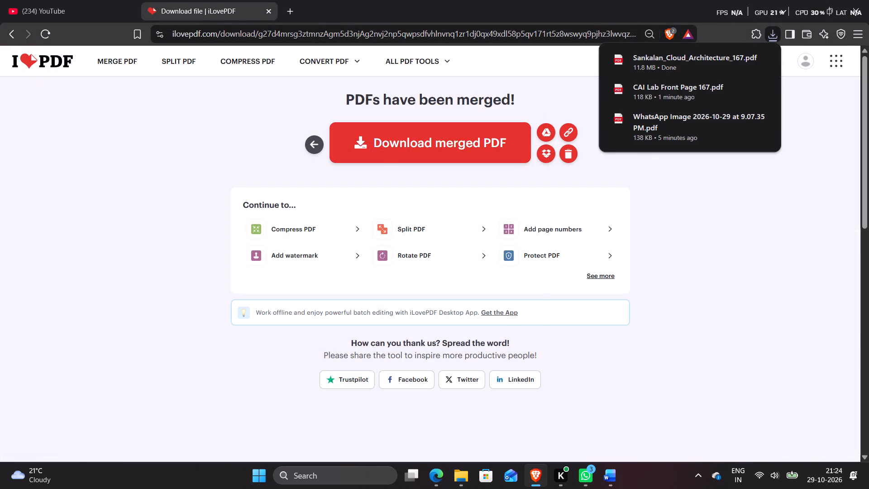
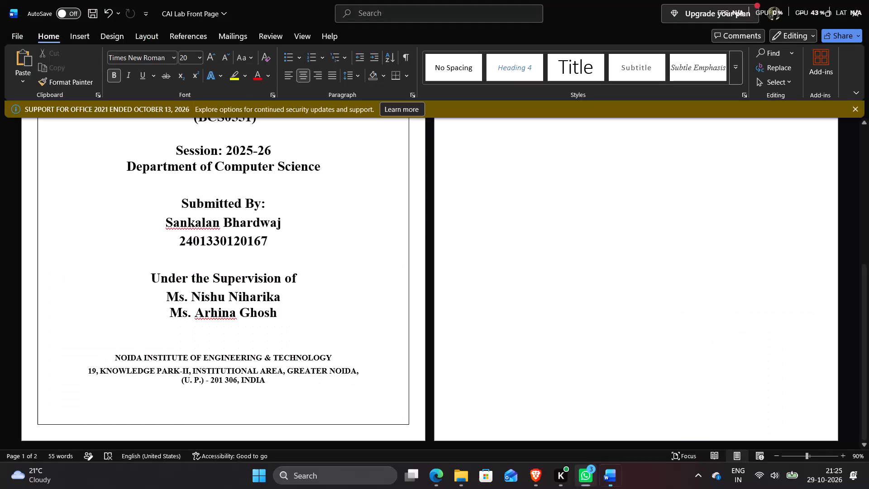
Correct the course code under the Cloud Architecture and Infrastructure title to BCS0555.
scroll(375, 303, up, 2)
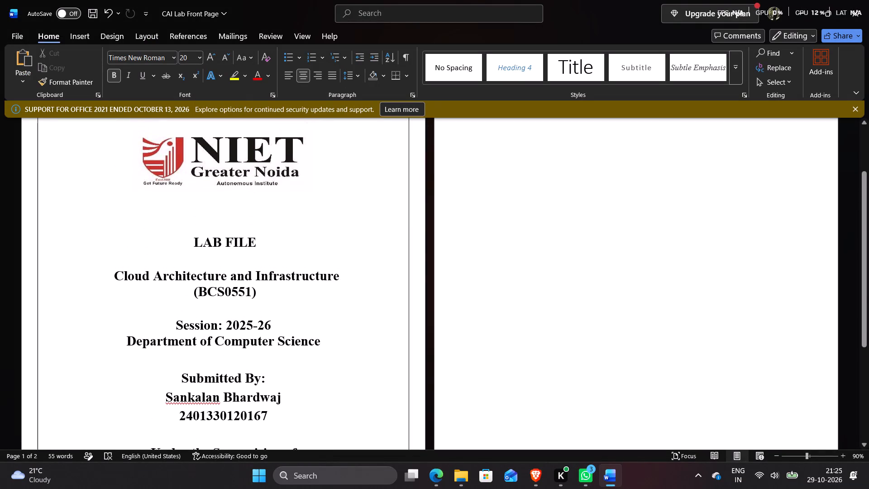
click(252, 291)
key(BackSpace)
key(5)
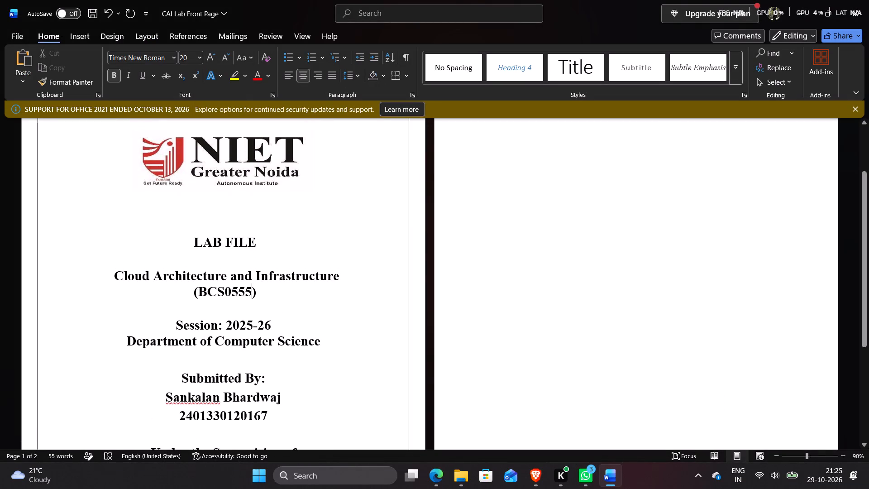
Save the front page as a PDF named "CAI Lab Front Page" in Documents and close the PDF that opens.
click(24, 39)
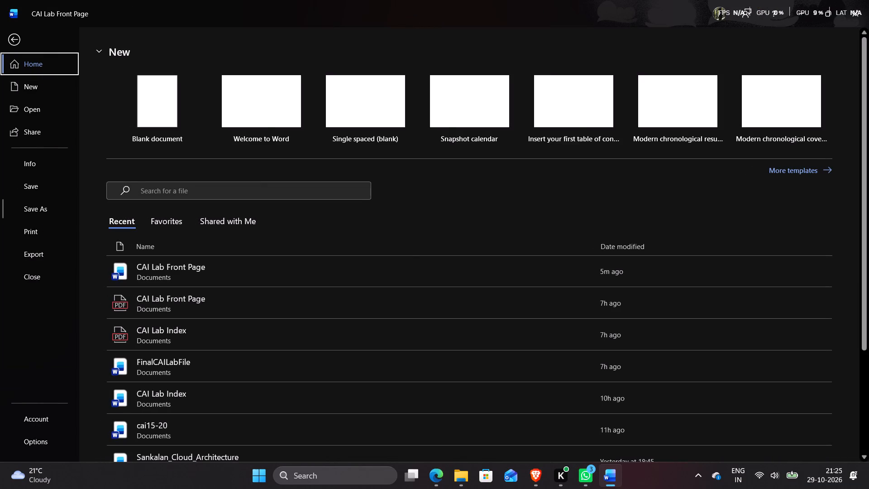
click(46, 202)
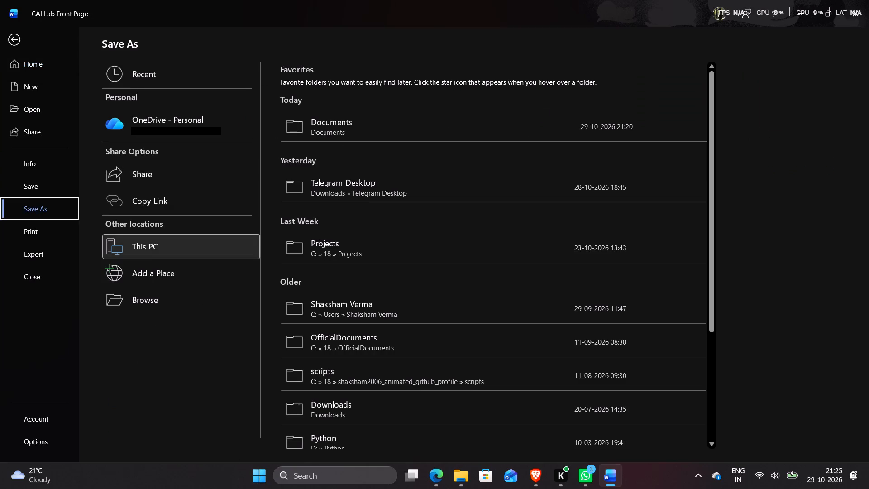
double_click(144, 241)
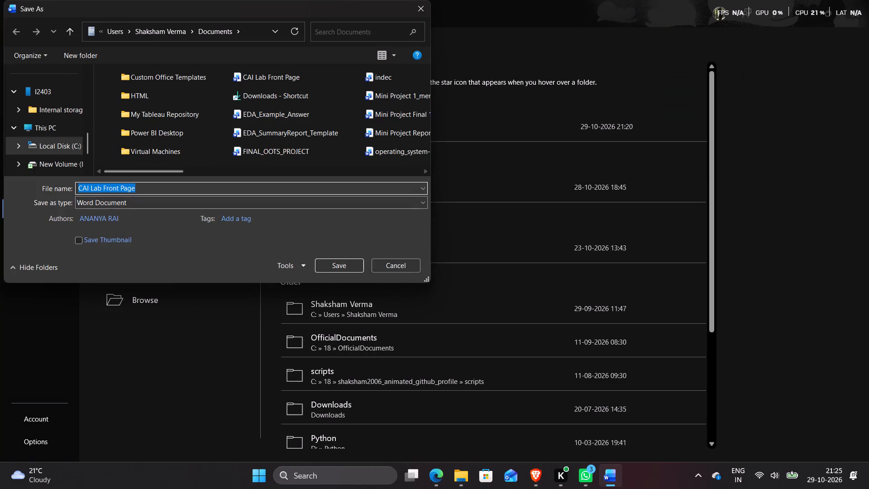
click(141, 200)
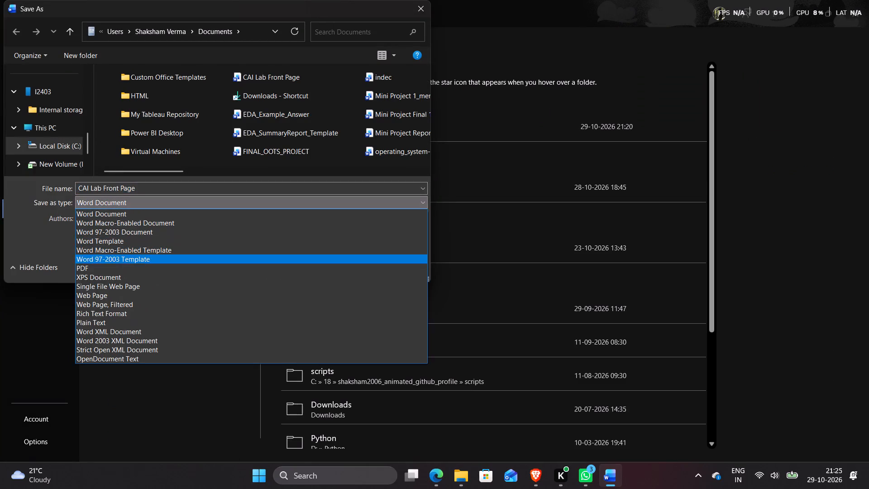
click(129, 264)
key(Return)
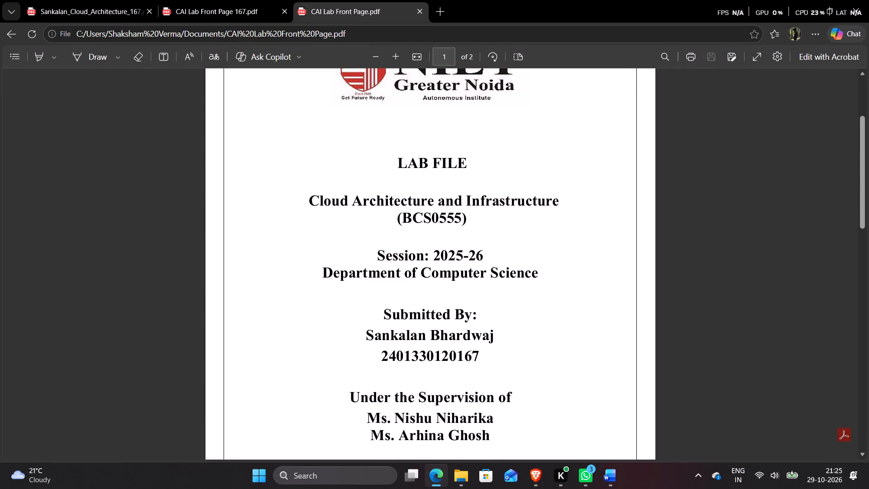
click(421, 11)
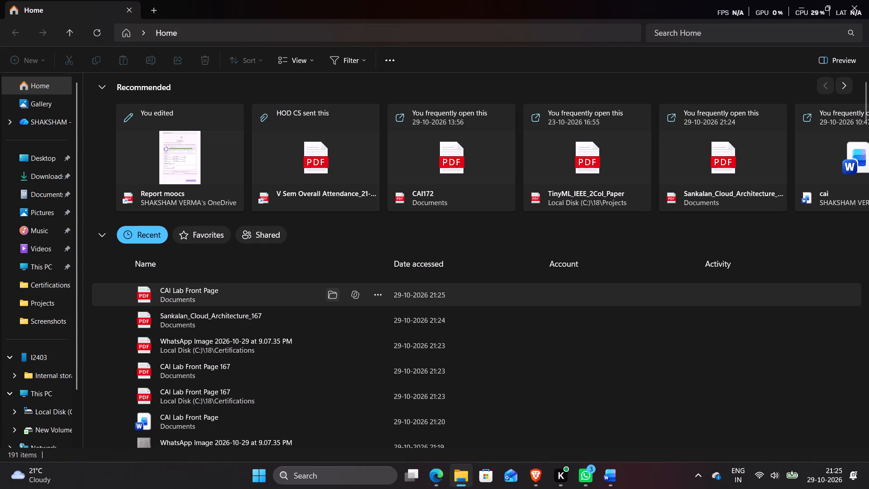
Locate the recent "CAI Lab Front Page" PDF in its Documents folder and delete it.
click(329, 297)
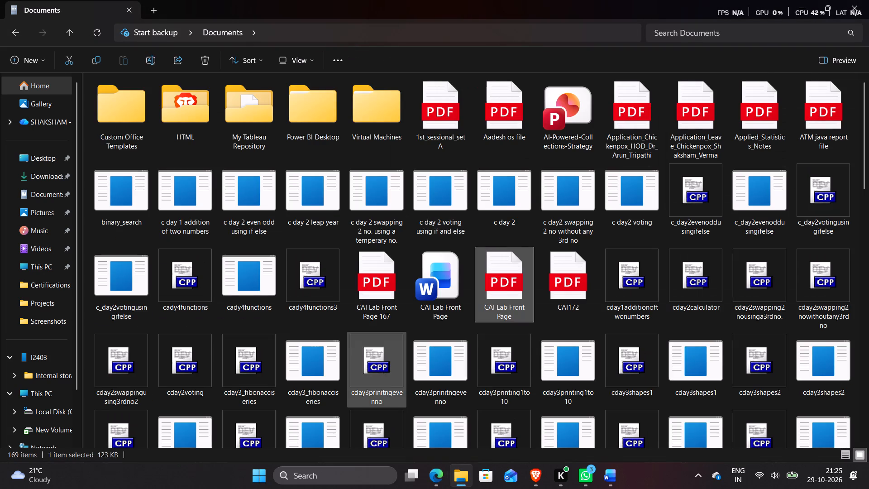
right_click(504, 280)
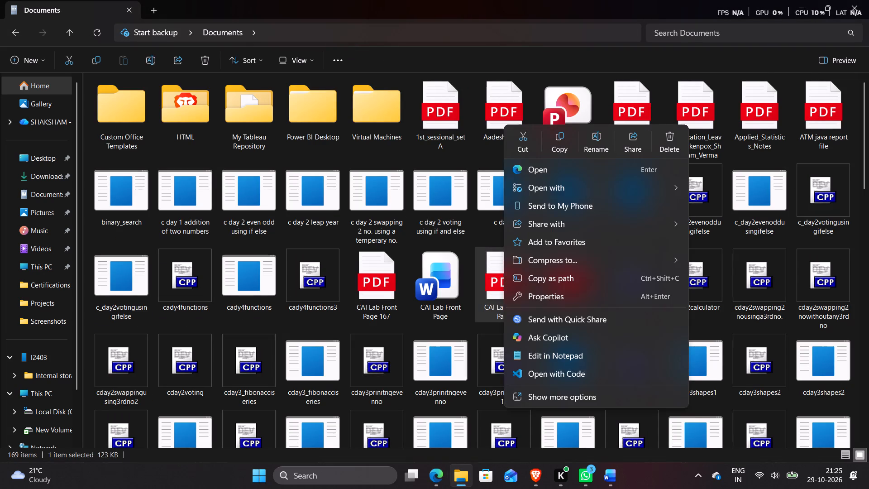
click(669, 134)
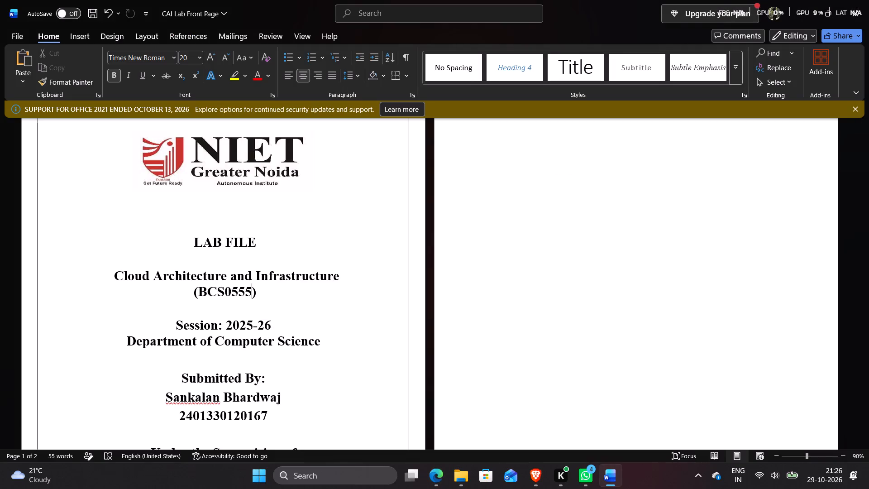
Start saving another copy of the Word front page in the Documents folder.
click(25, 35)
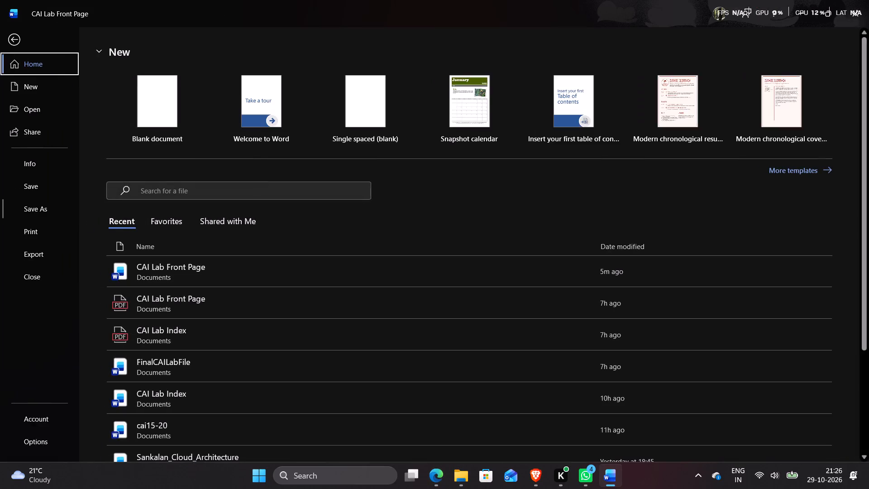
click(33, 202)
double_click(177, 244)
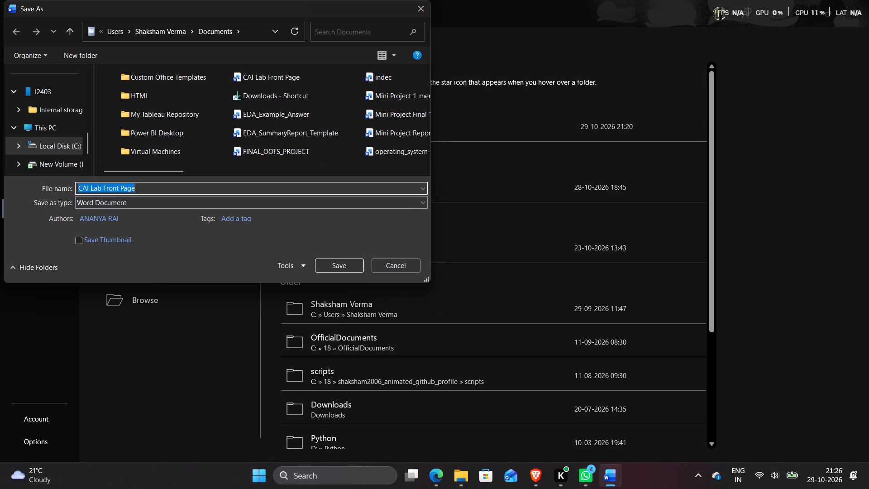
Save the front page as a PDF over "CAI Lab Front Page 167" from the recent files, accept the replacement and check its pages.
click(145, 190)
click(145, 208)
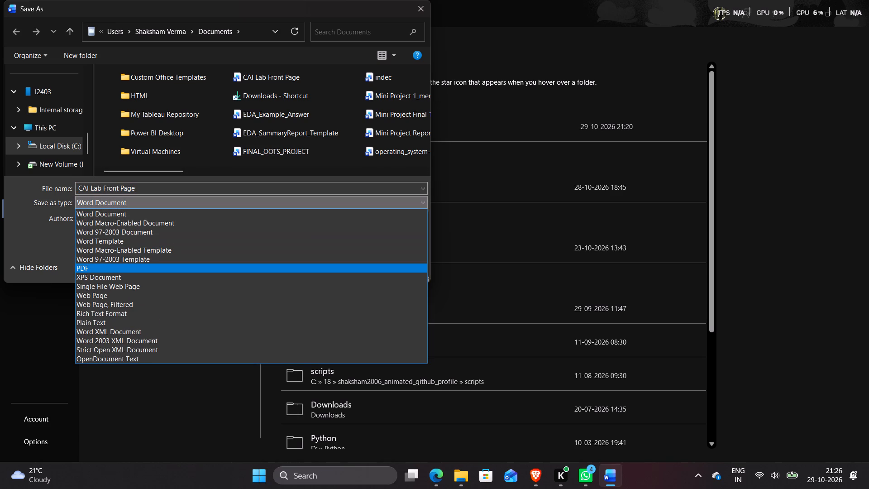
click(136, 267)
click(184, 188)
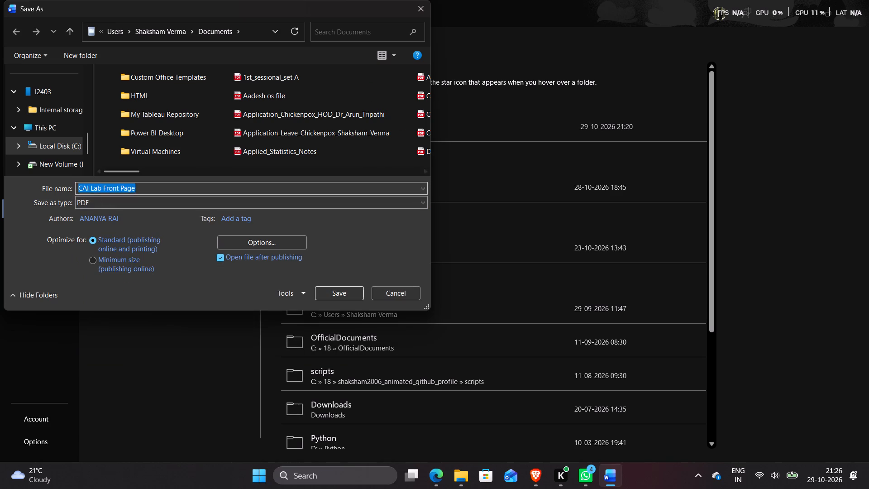
key(space)
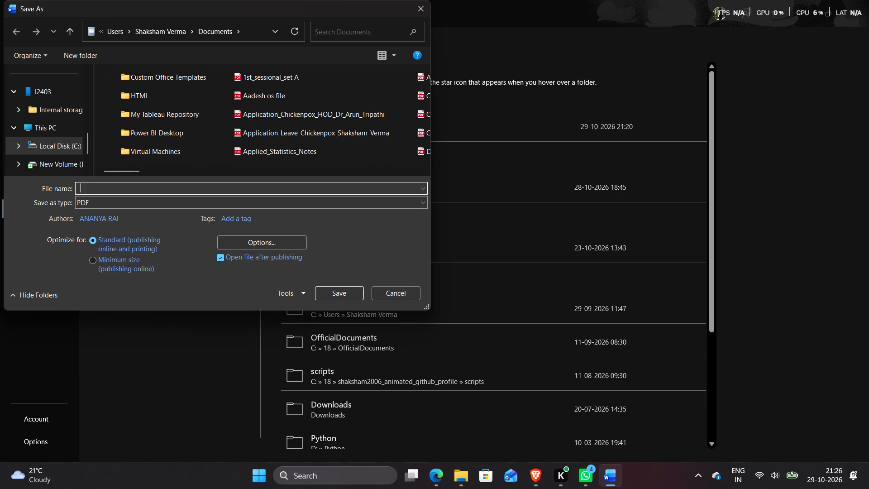
scroll(158, 121, left, 1)
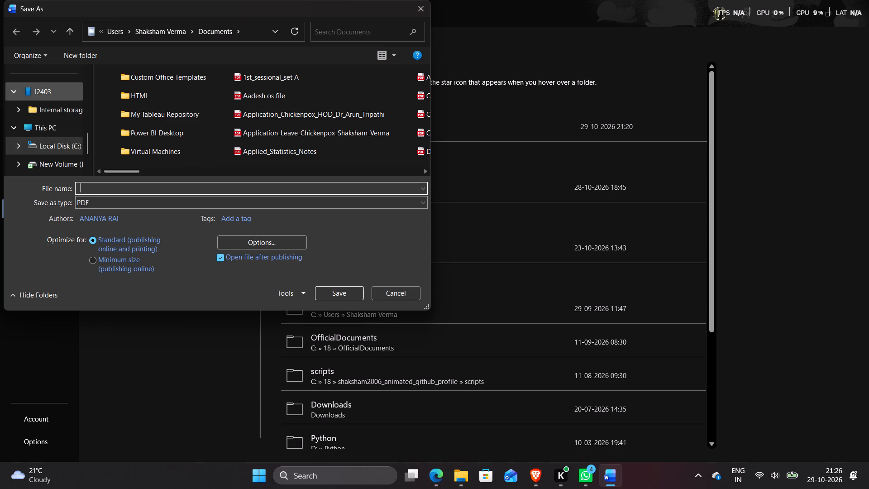
scroll(43, 91, up, 5)
click(57, 84)
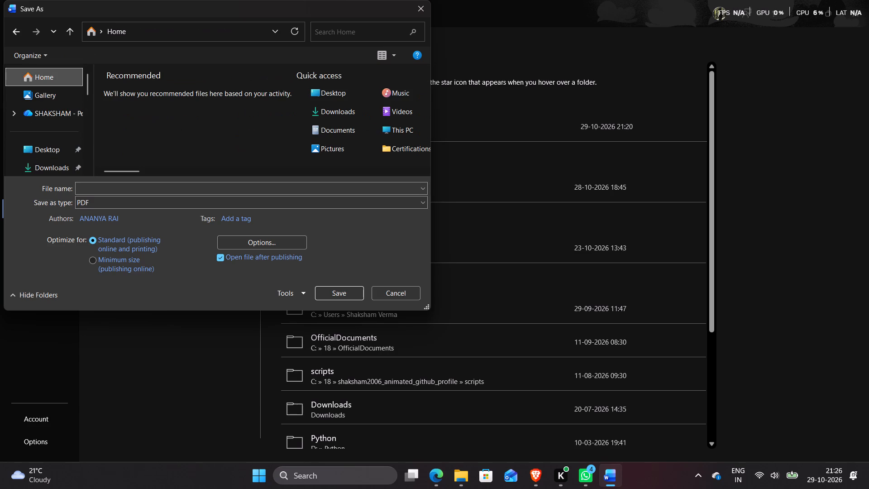
click(210, 170)
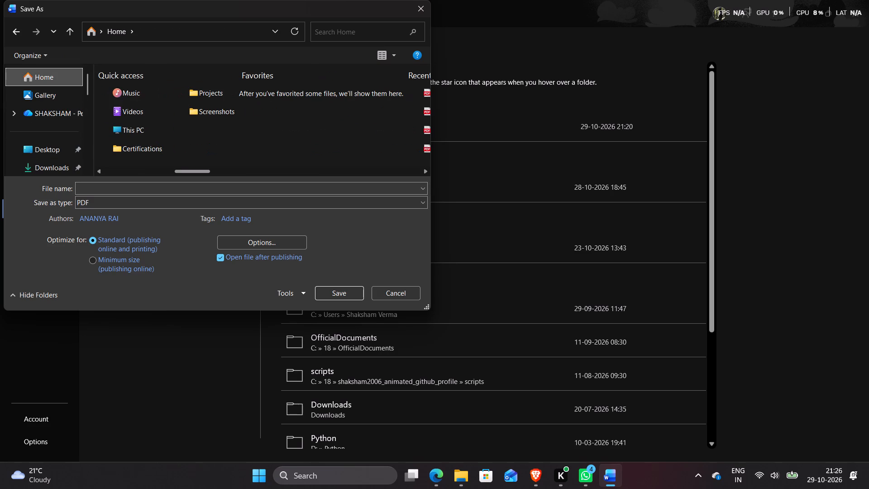
drag(210, 170, 226, 171)
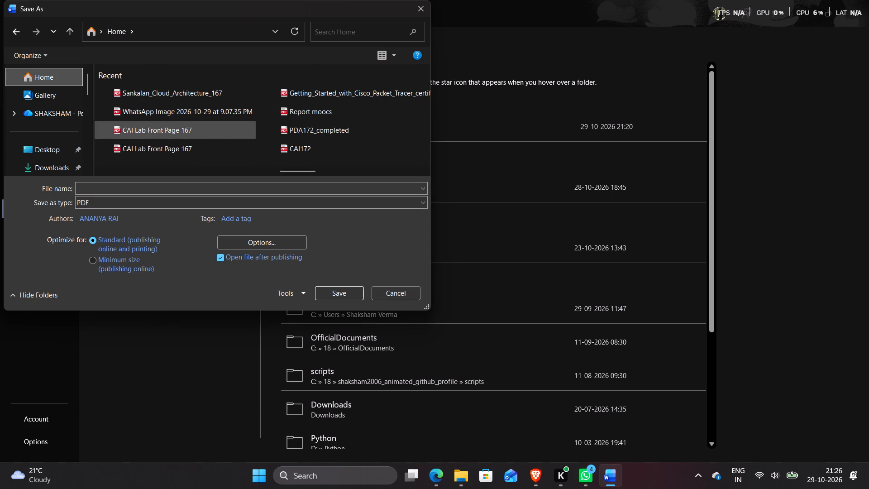
click(171, 136)
key(Return)
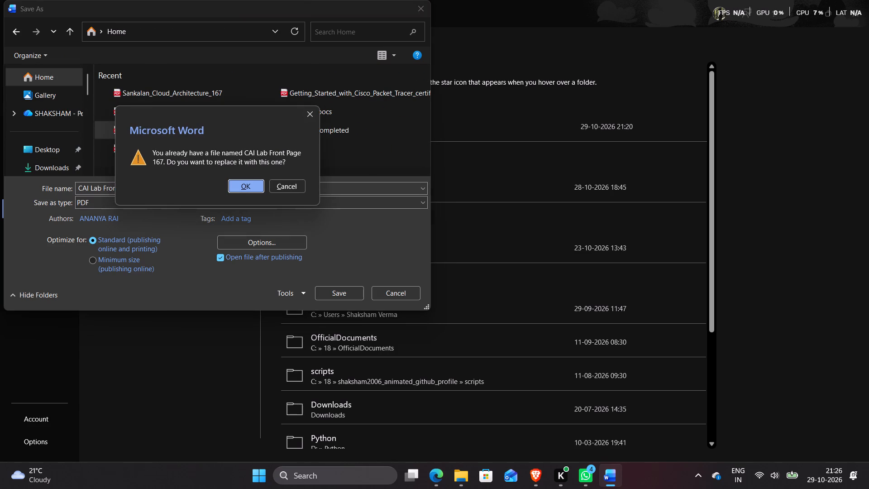
click(247, 183)
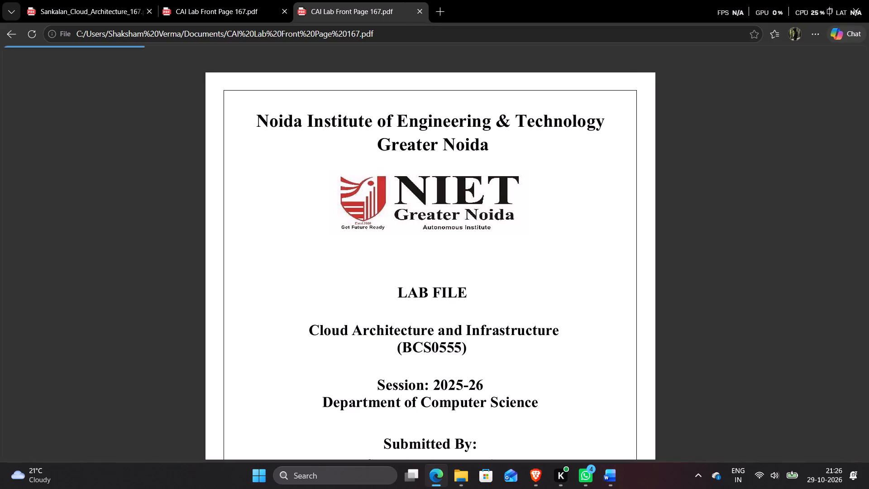
scroll(349, 249, down, 4)
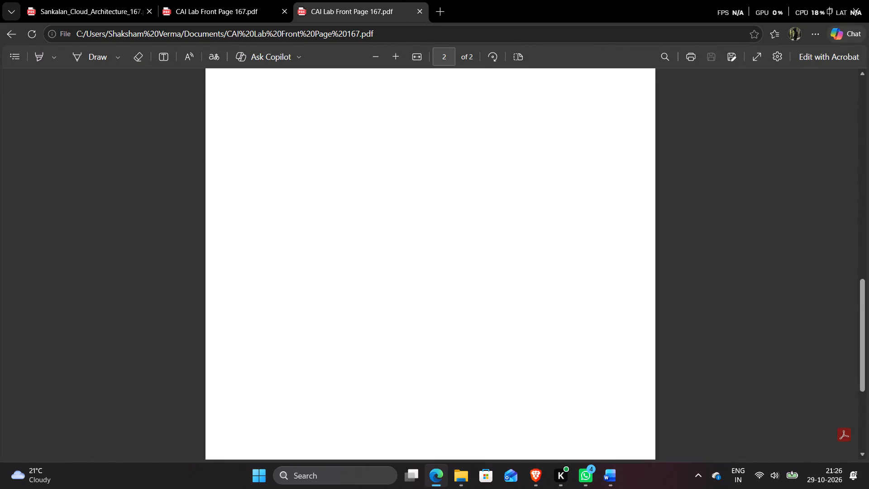
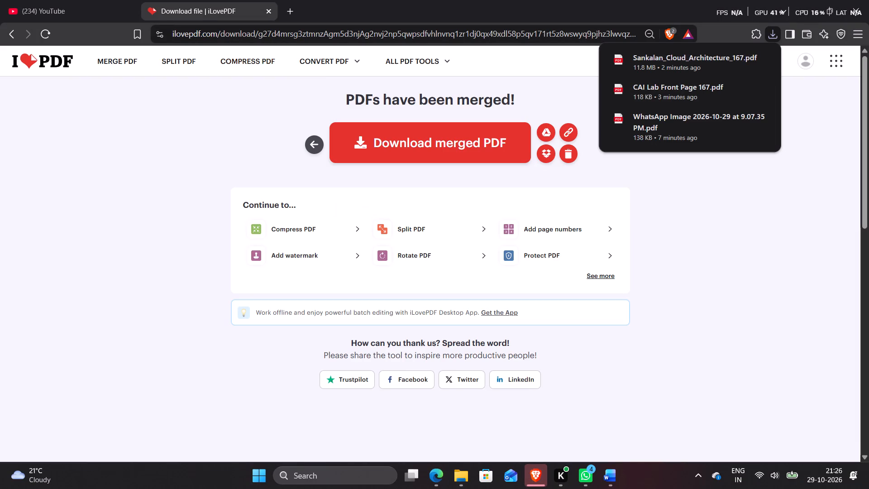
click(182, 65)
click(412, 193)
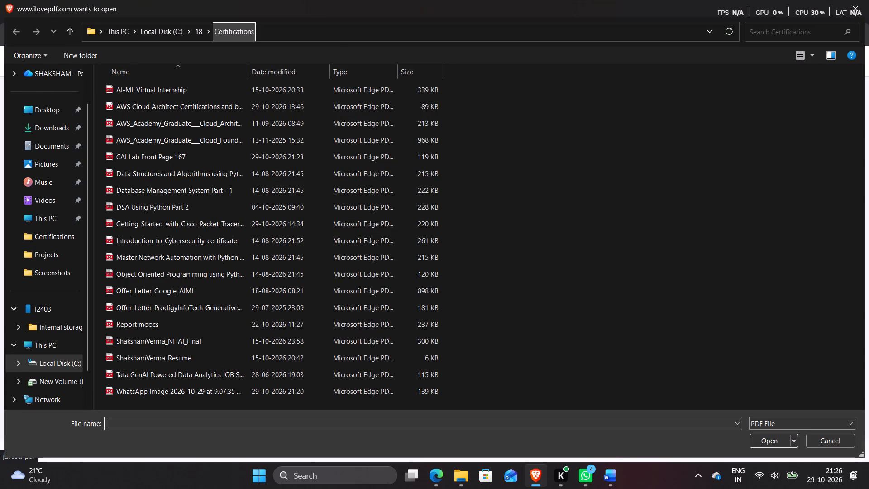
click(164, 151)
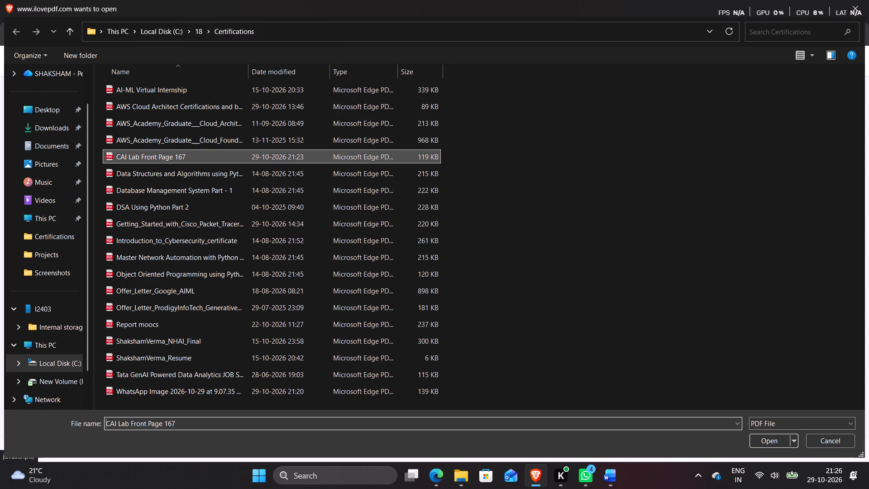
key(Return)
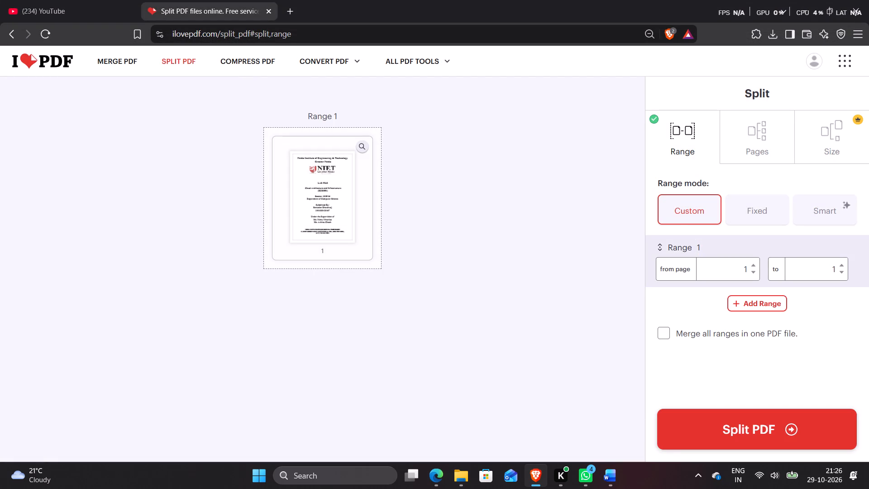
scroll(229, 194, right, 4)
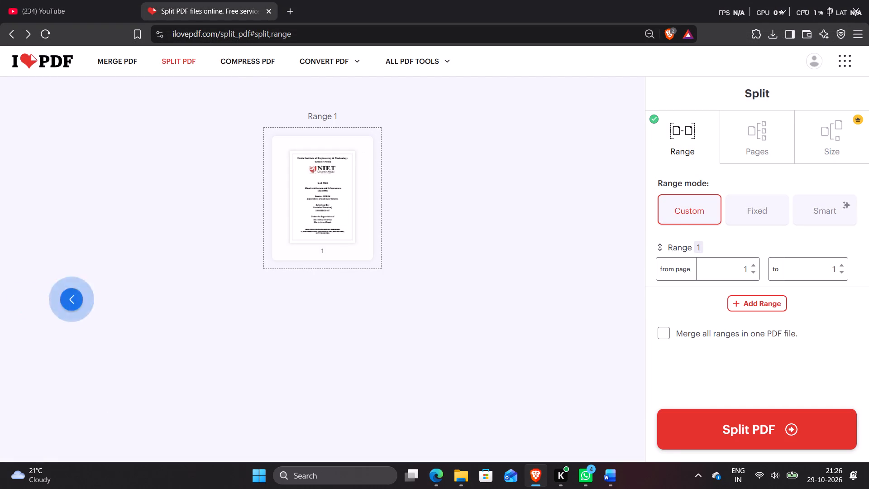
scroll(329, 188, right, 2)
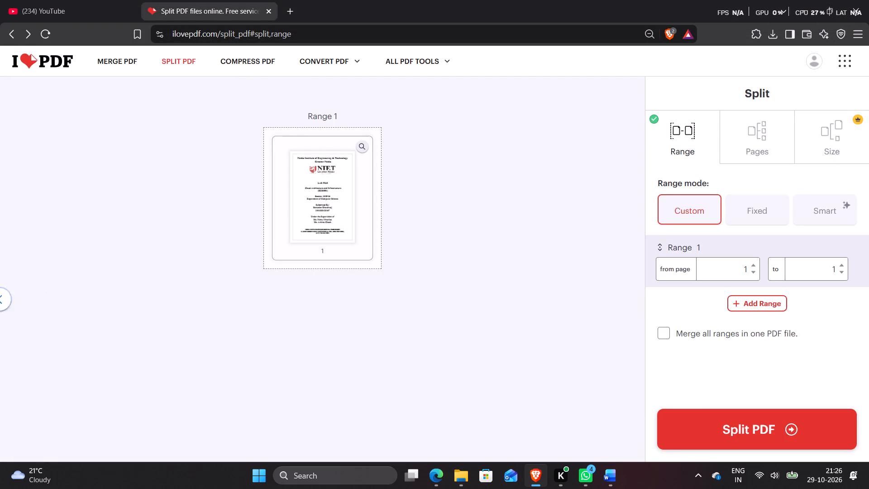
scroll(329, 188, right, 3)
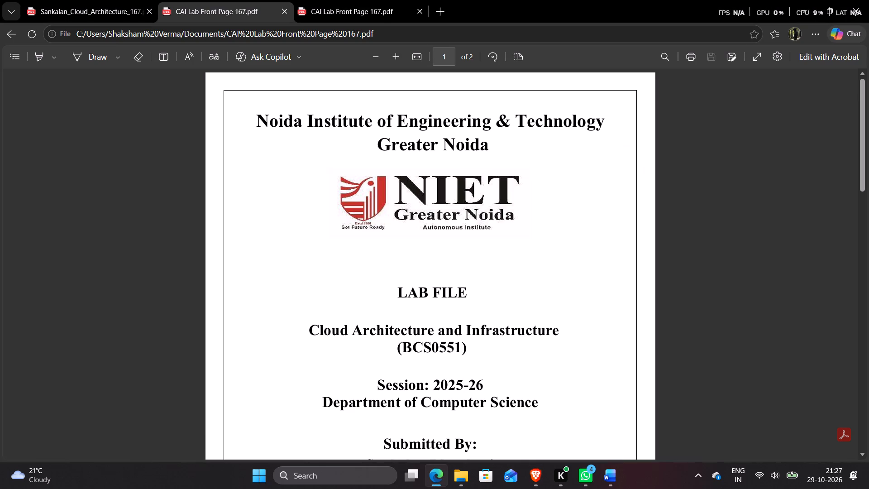
In Edge, close the open front page PDFs, reopen CAI Lab Front Page 167 from Documents, check its pages and close it.
click(372, 0)
click(285, 11)
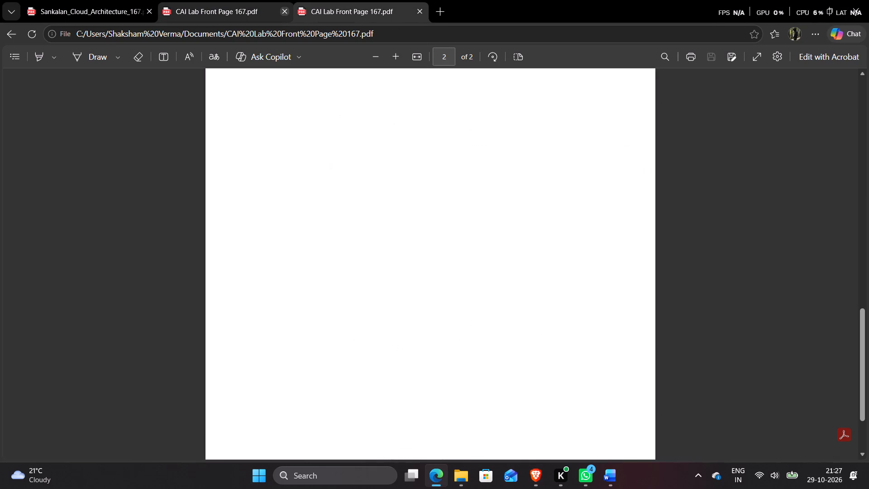
click(289, 11)
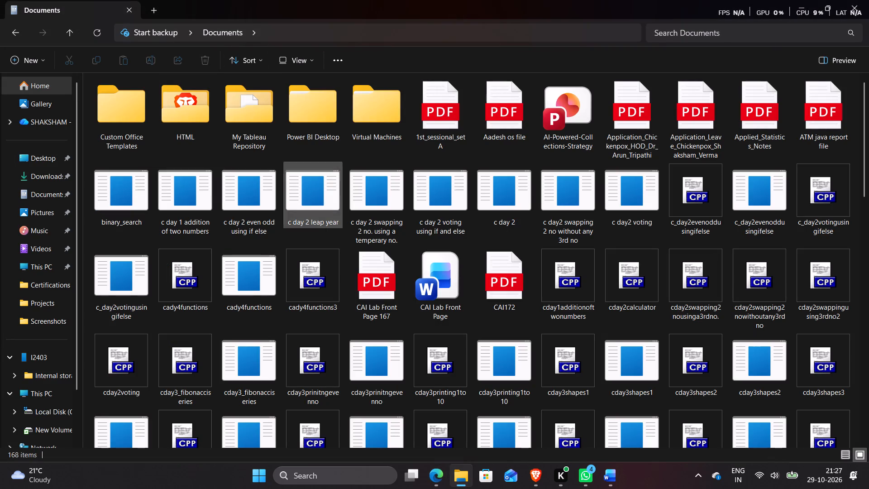
double_click(380, 304)
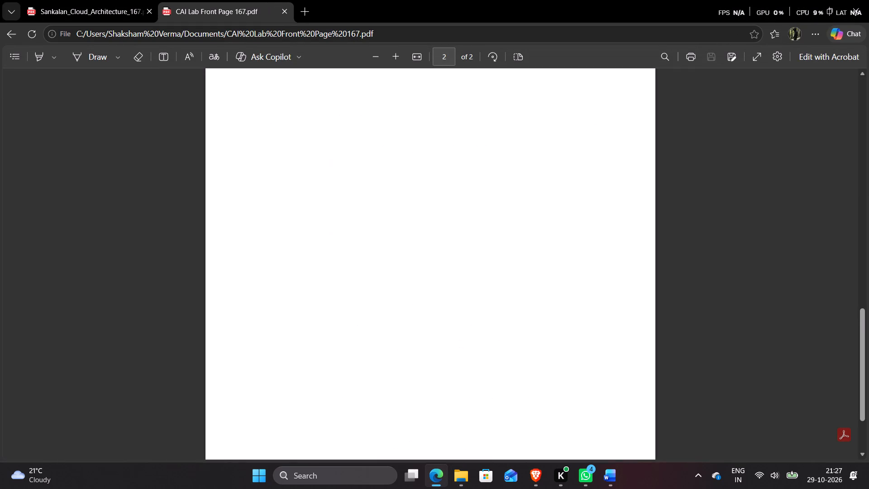
scroll(396, 283, down, 3)
scroll(396, 283, up, 2)
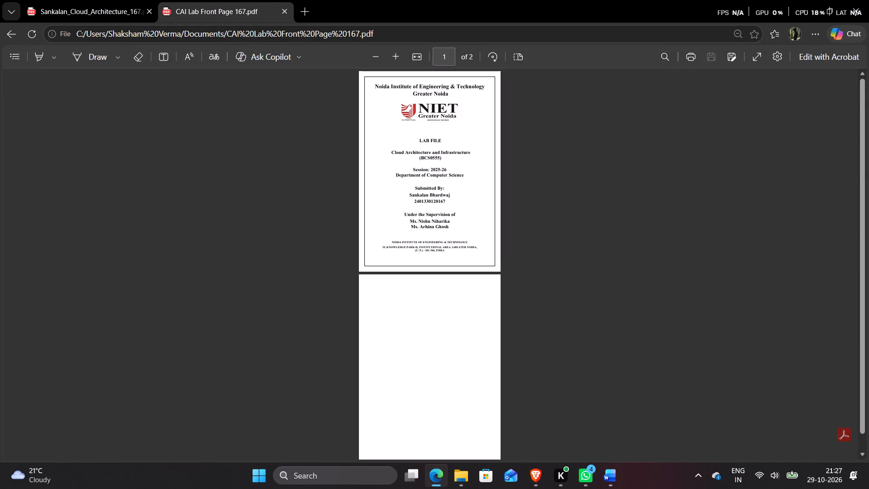
scroll(396, 283, up, 1)
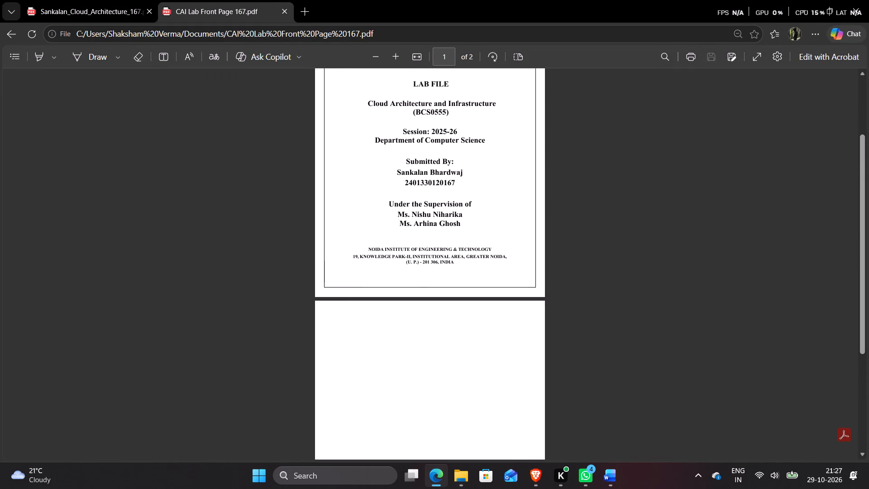
click(281, 11)
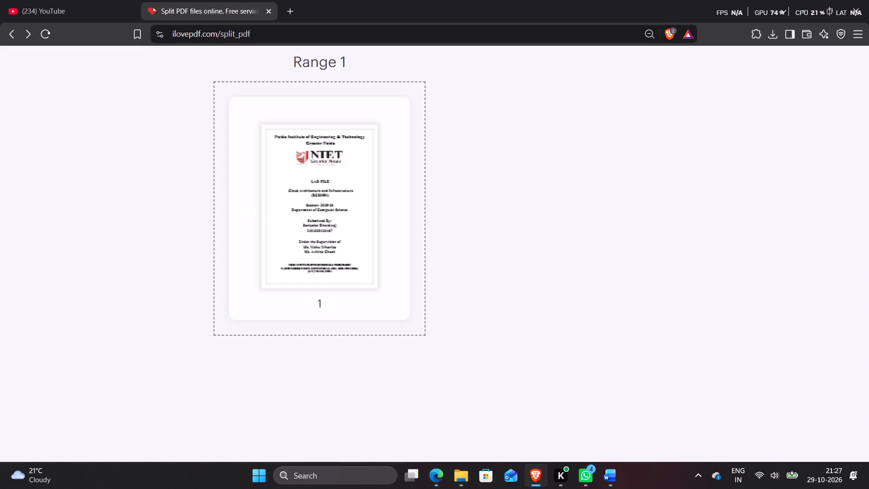
In Brave, load the most recent CAI Lab Front Page 167 into the iLovePDF split tool and split out page 1 only.
scroll(168, 92, up, 5)
scroll(168, 92, right, 4)
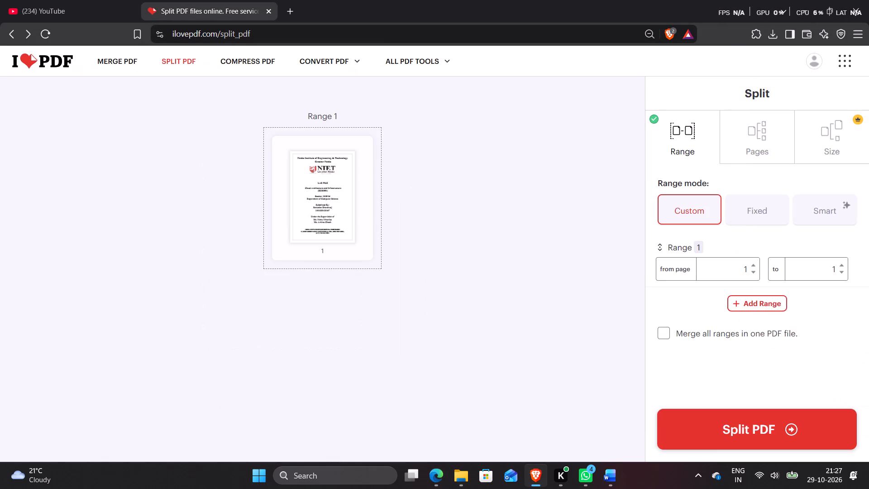
click(172, 62)
click(361, 192)
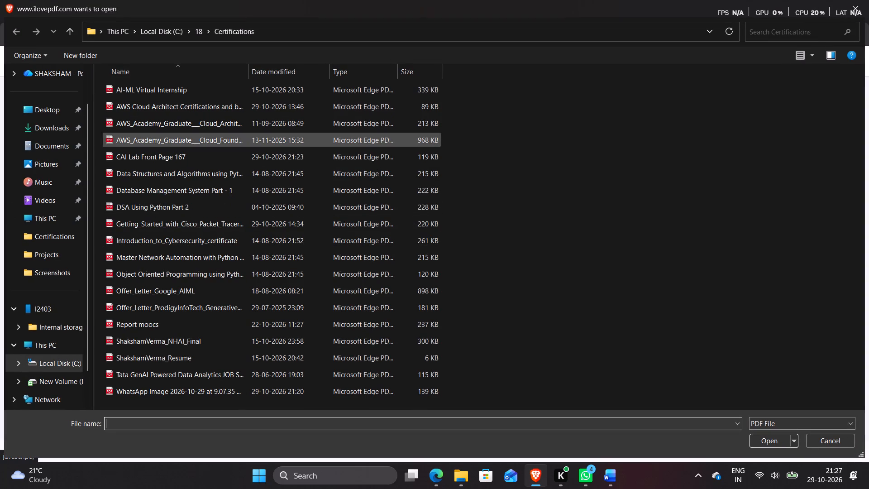
scroll(57, 112, up, 2)
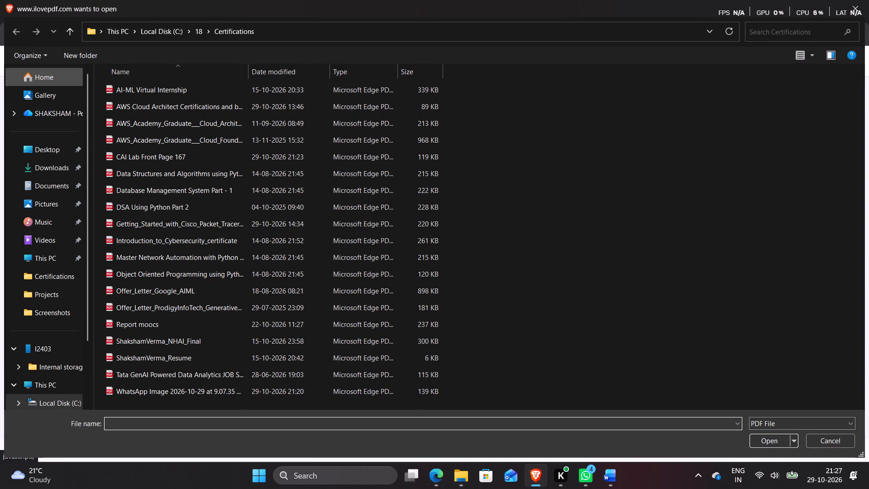
click(63, 81)
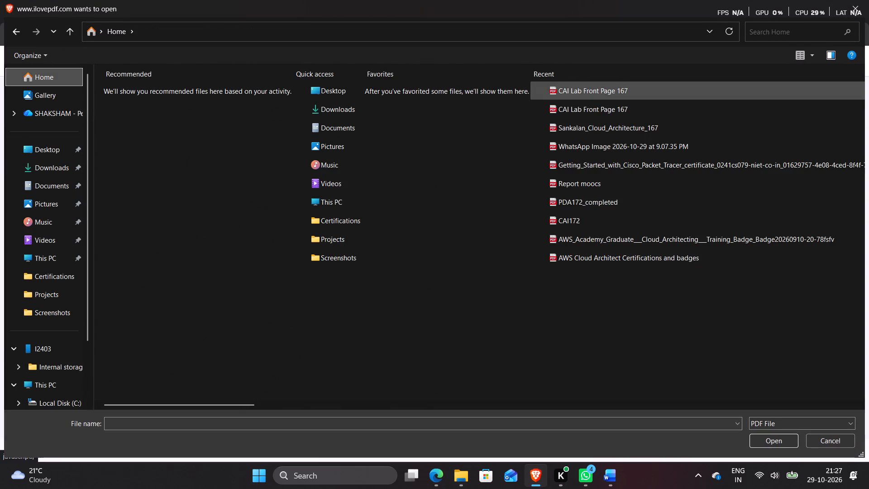
click(581, 91)
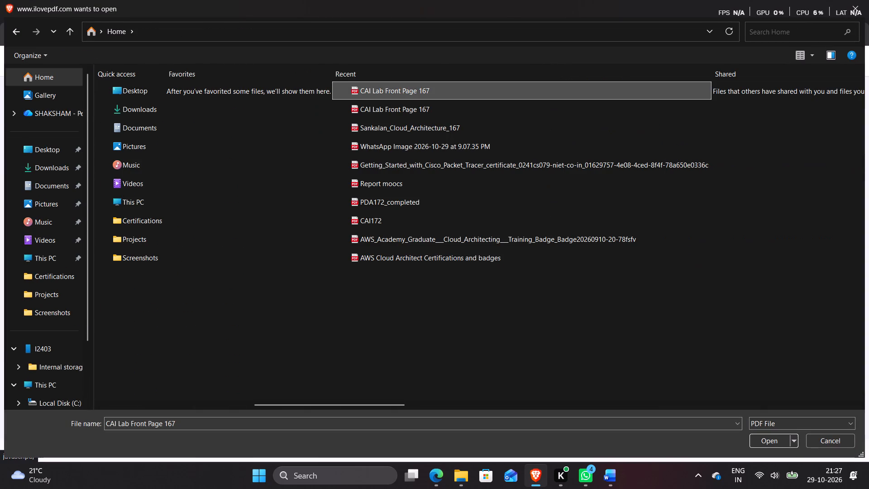
key(Return)
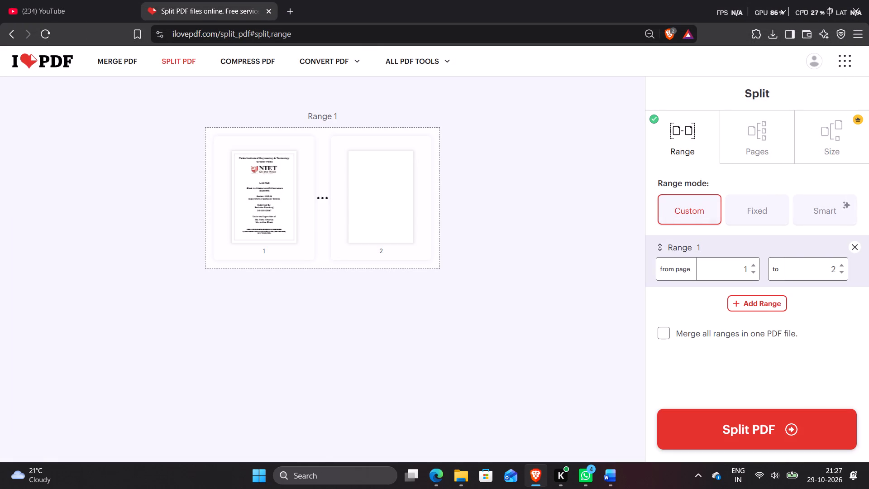
click(842, 271)
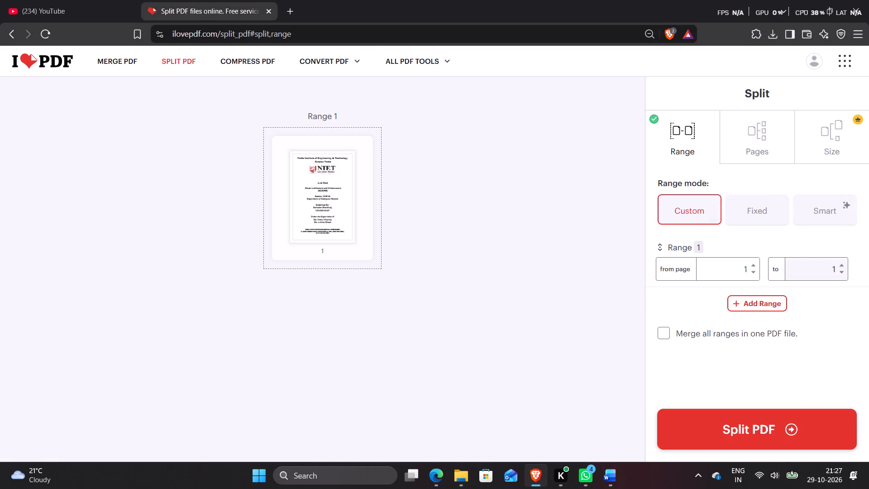
click(764, 420)
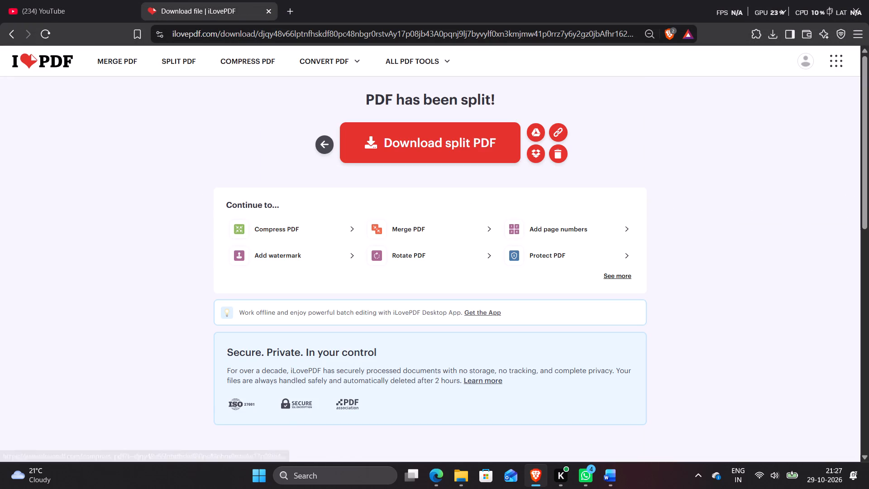
Download the split front page over the most recent CAI Lab Front Page 167, accepting the replacement.
click(381, 148)
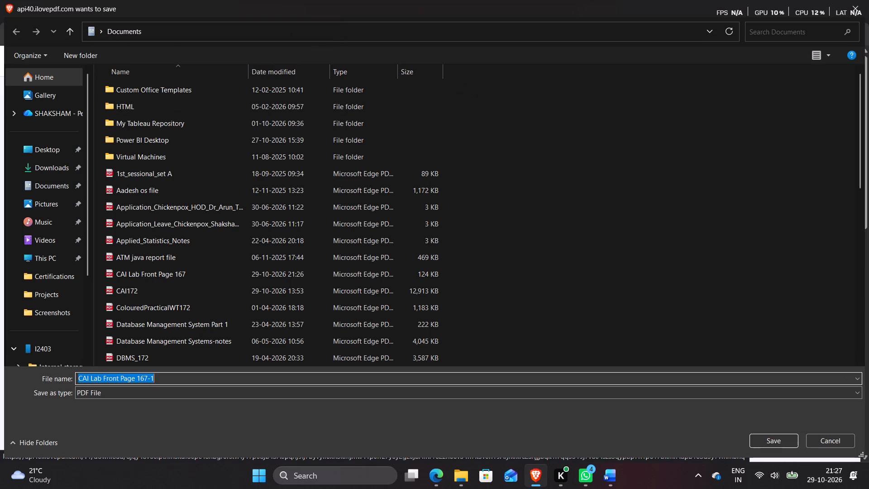
double_click(62, 80)
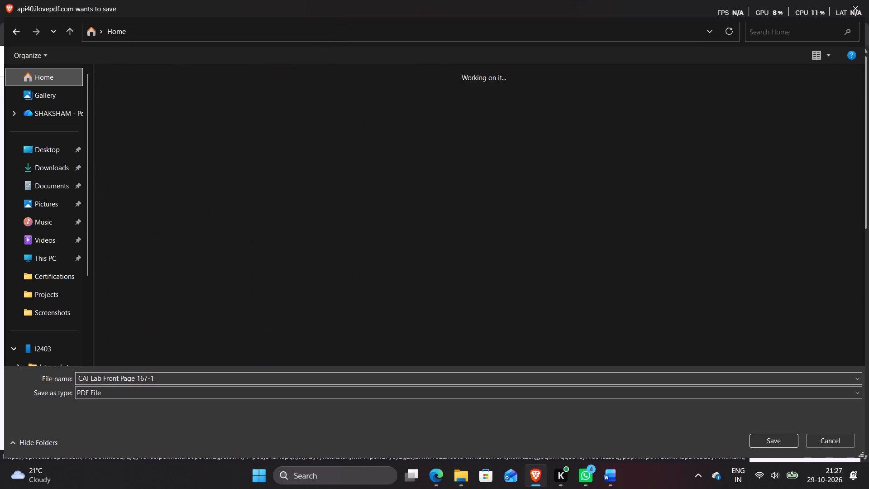
click(627, 91)
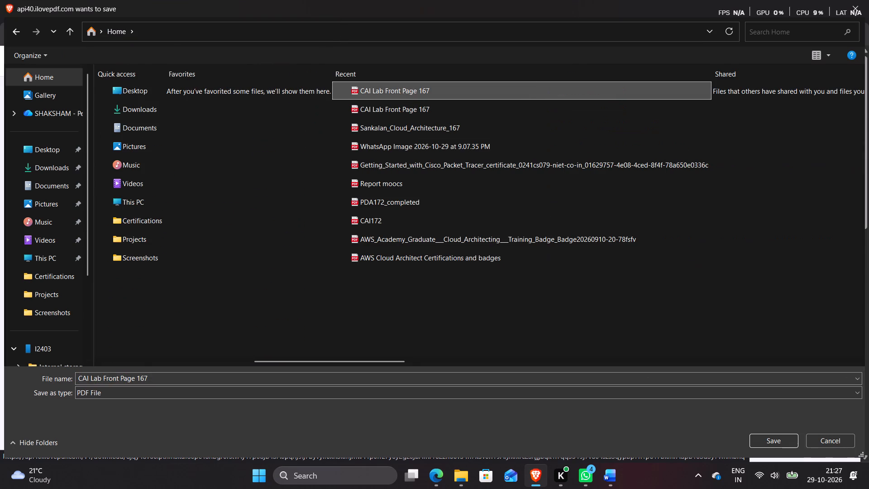
key(Return)
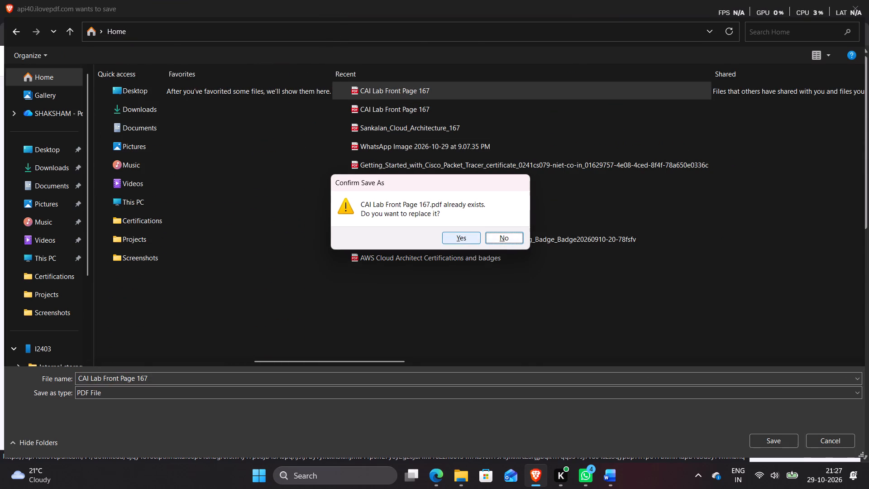
click(470, 236)
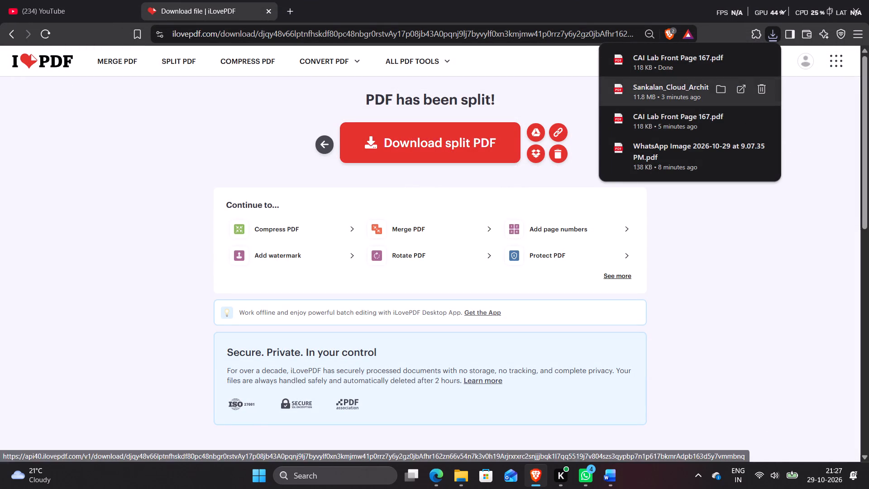
Load Sankalan_Cloud_Architecture_167 from the recent files into the split tool and split out pages 4 to 70.
click(192, 61)
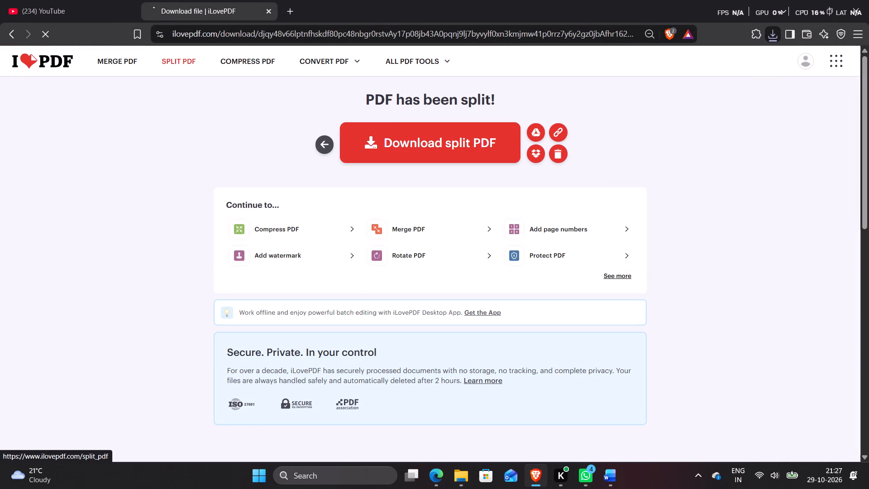
click(443, 174)
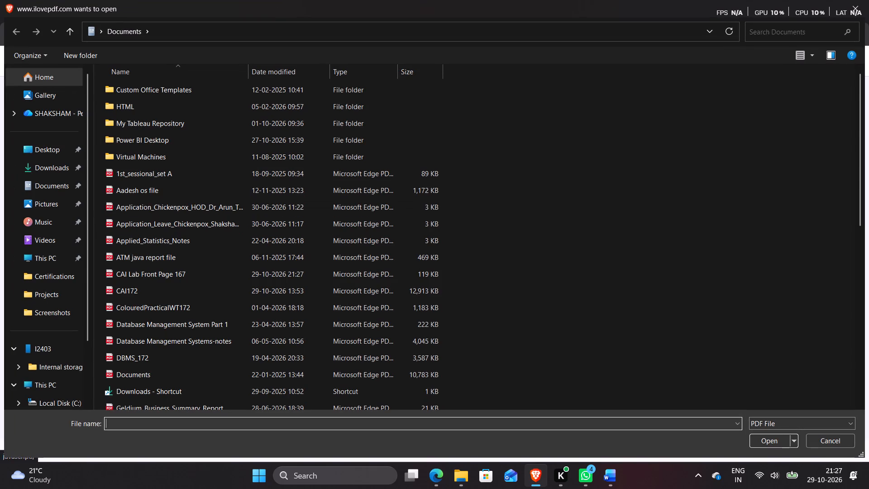
click(29, 73)
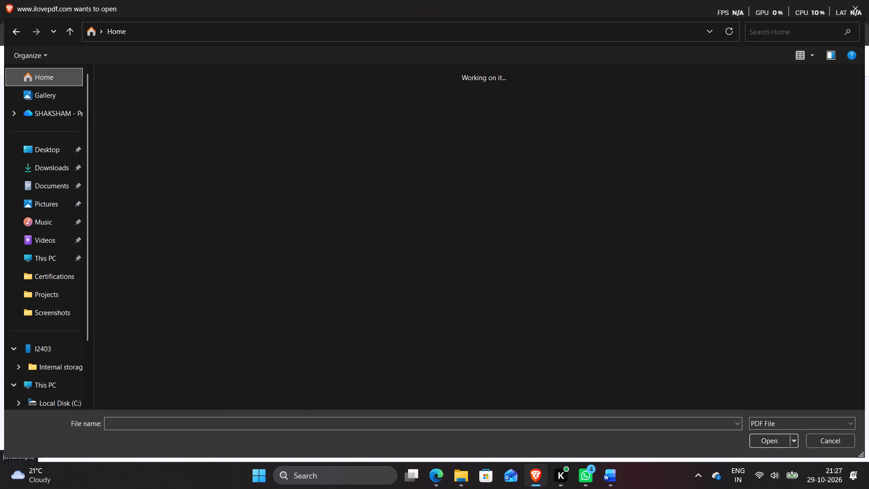
click(639, 125)
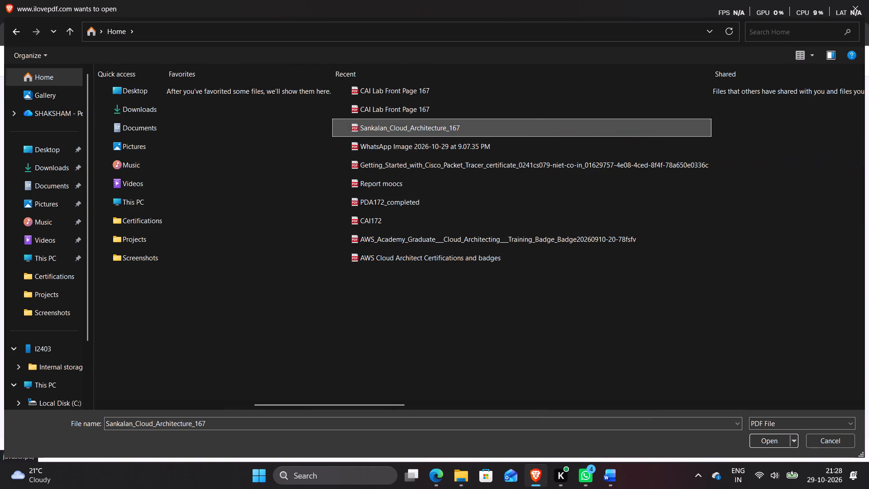
key(Return)
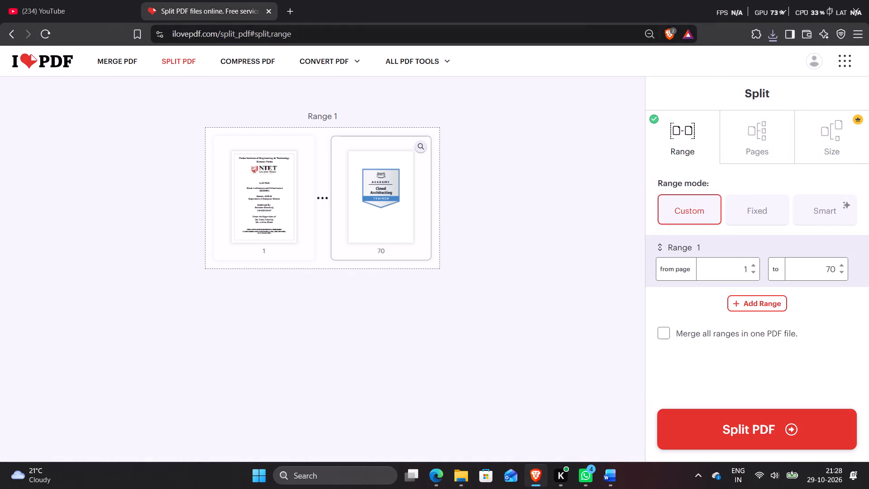
click(756, 266)
click(756, 266)
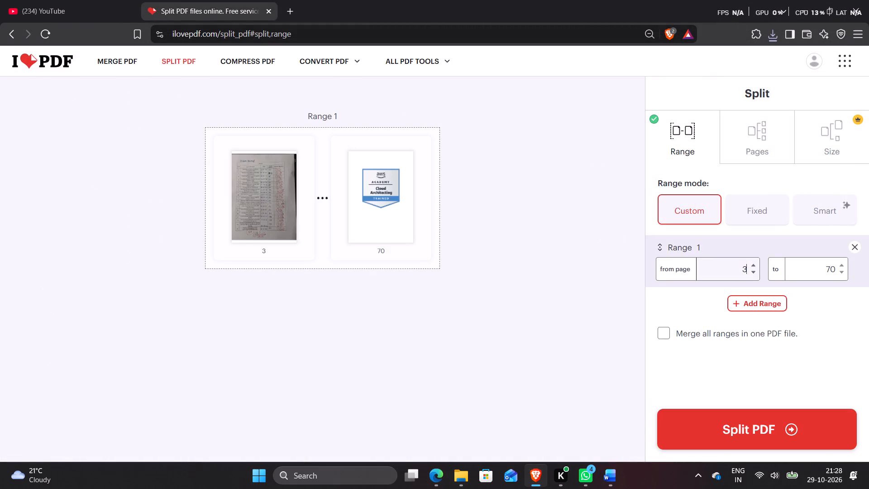
click(756, 266)
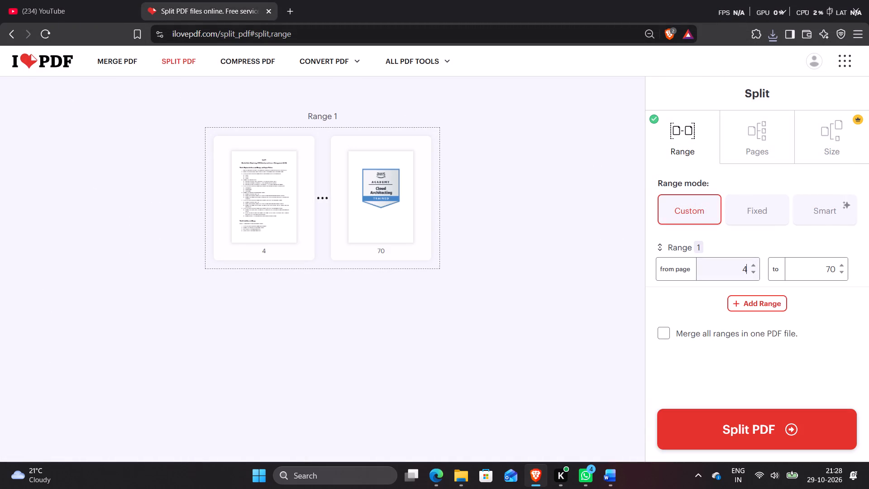
click(729, 440)
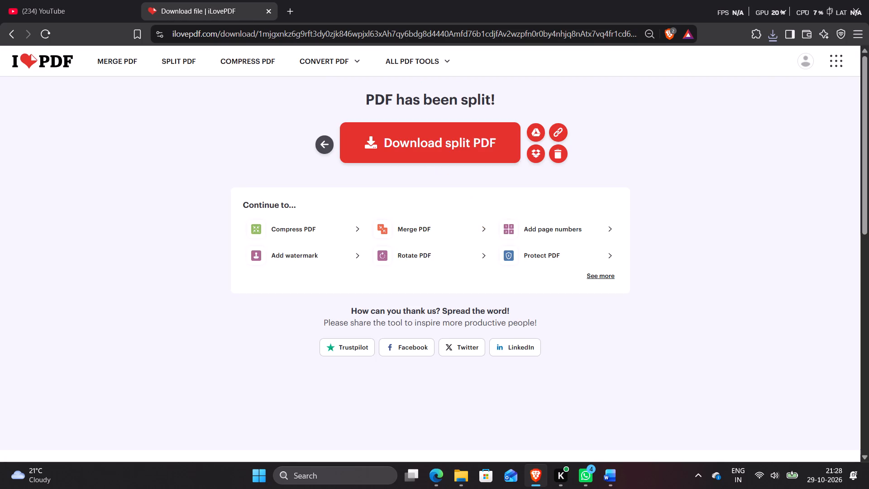
Continue to Merge PDF with the split lab file and add the more recent CAI Lab Front Page 167 from the recent files.
click(407, 226)
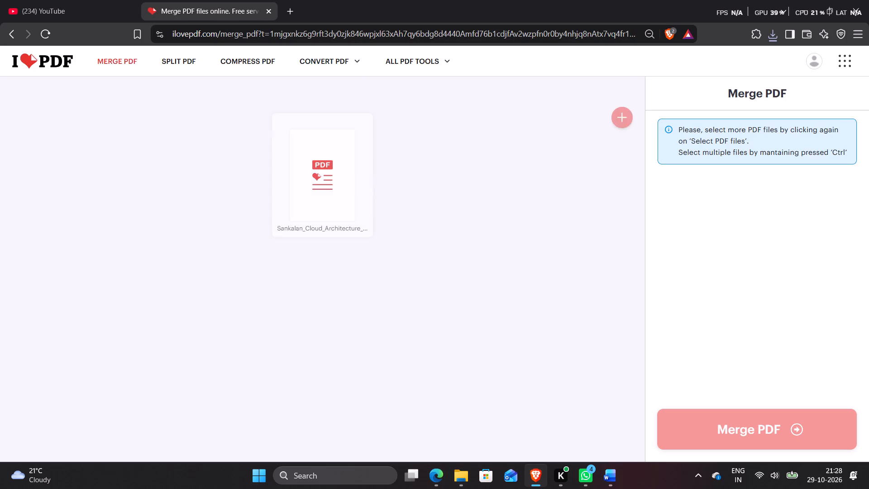
click(620, 116)
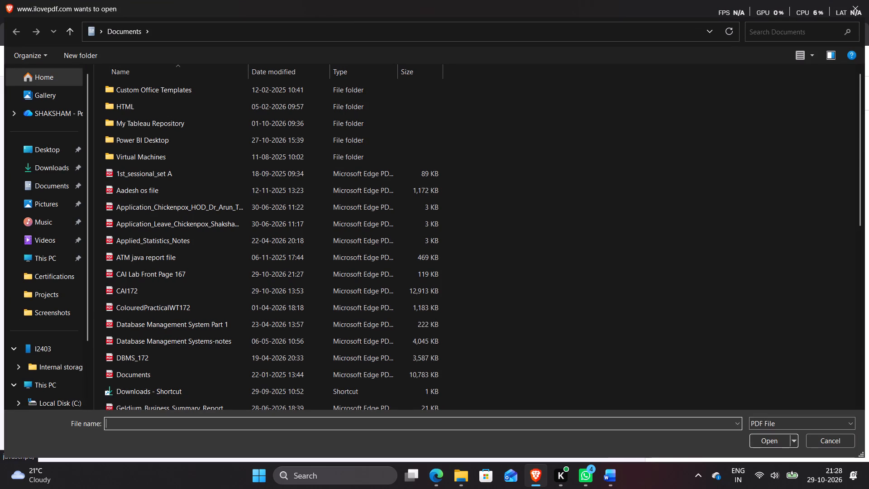
click(41, 78)
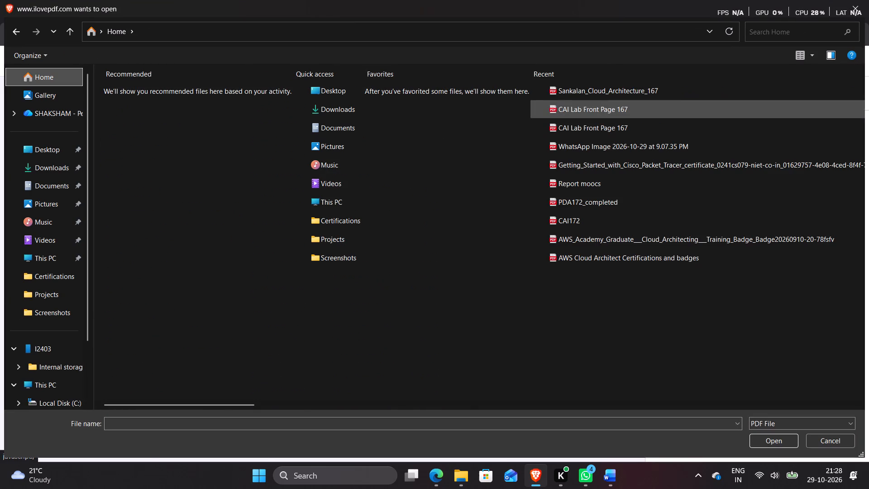
click(570, 106)
key(Return)
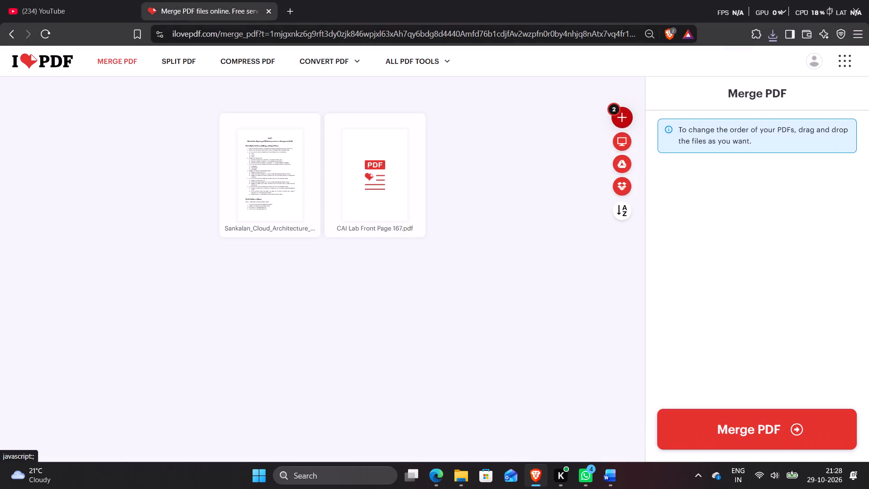
Add the PDF WhatsApp Image 2026-10-29 at 9.07.35 PM from the recent files to the merge list.
click(623, 110)
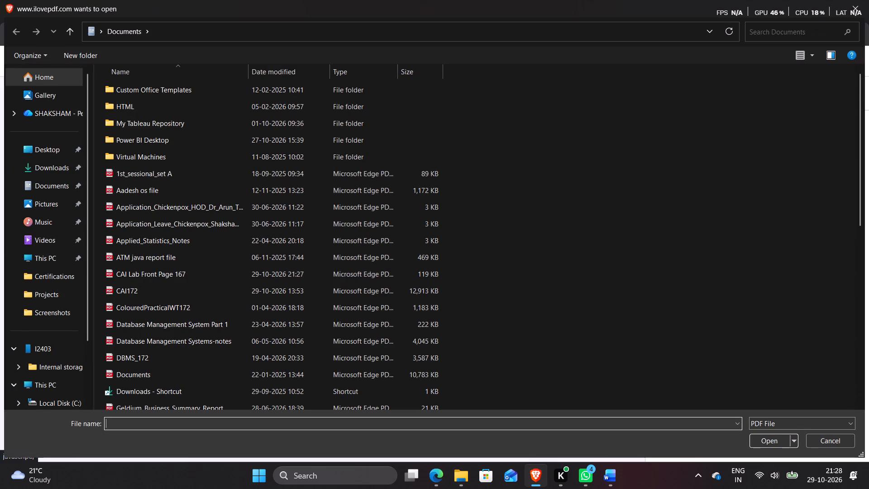
click(41, 70)
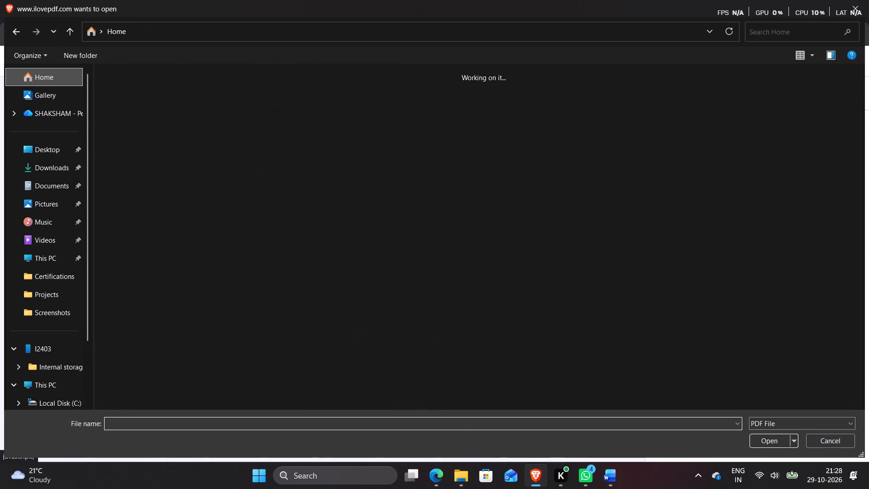
click(577, 147)
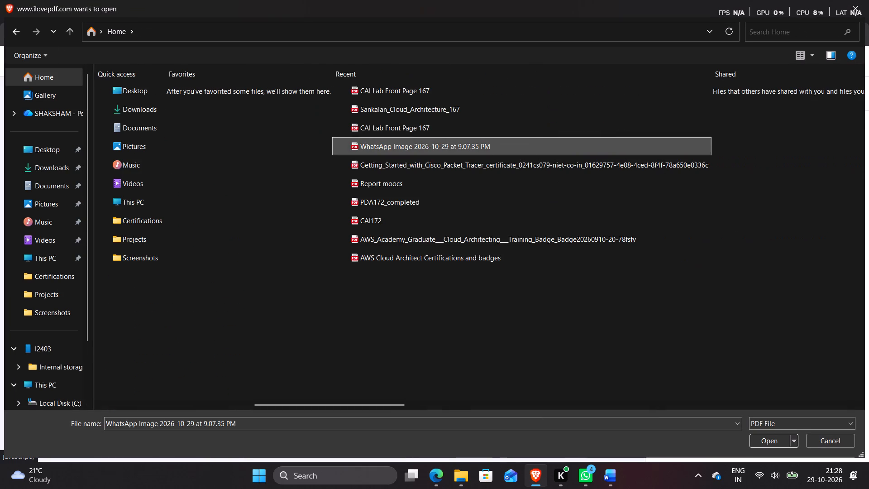
key(Return)
Move the split Sankalan_Cloud_Architecture file to the end, after the front page and WhatsApp image, and merge the three PDFs.
drag(207, 178, 434, 172)
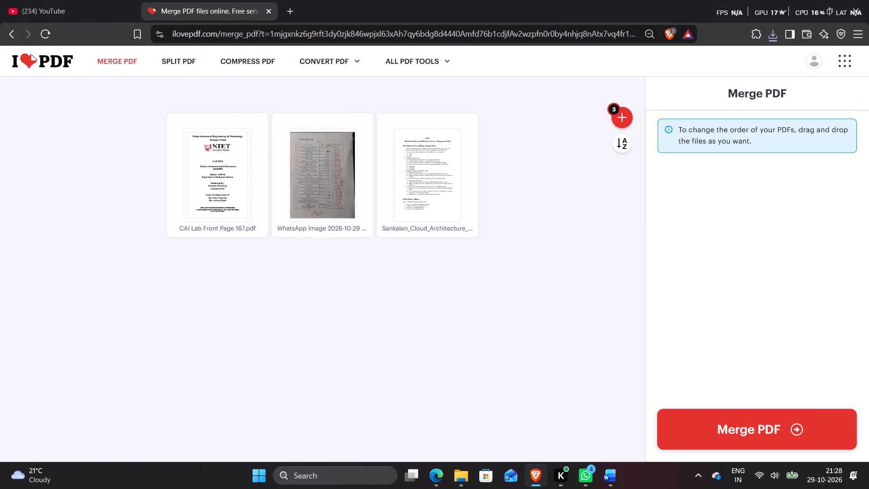
click(668, 417)
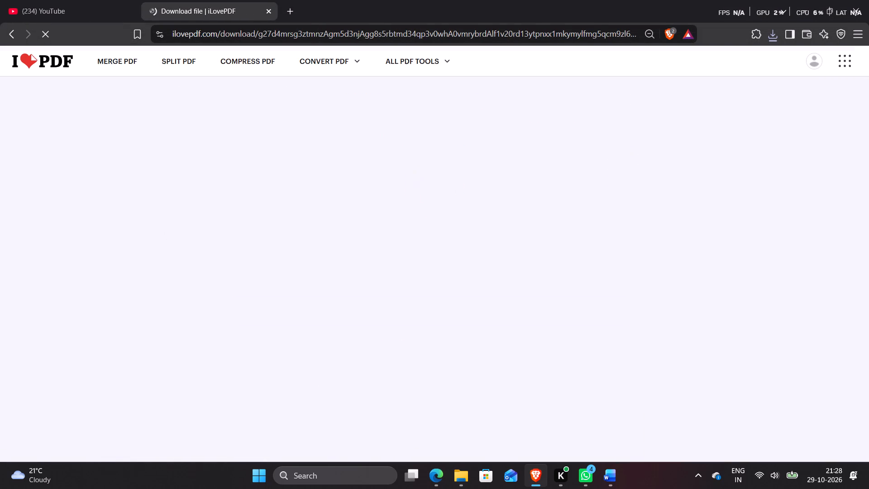
Download the merged PDF under the name of the existing recent file Sankalan_Cloud_Architecture_167.
click(345, 147)
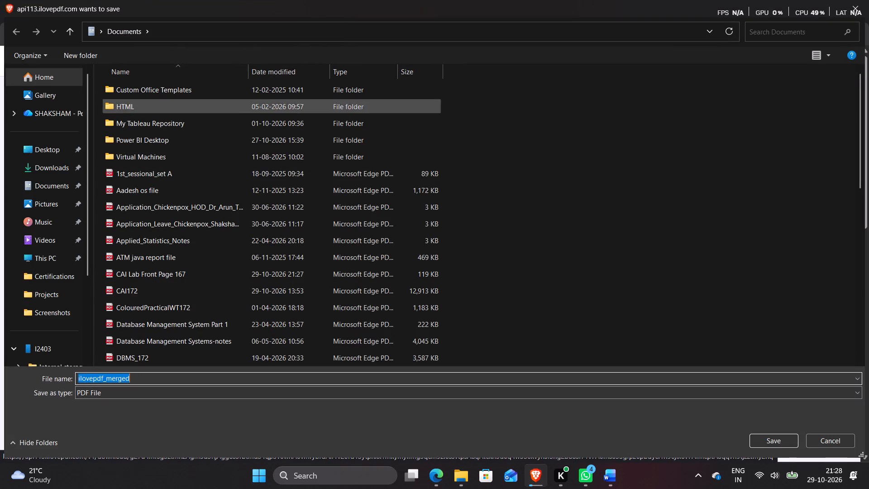
click(61, 77)
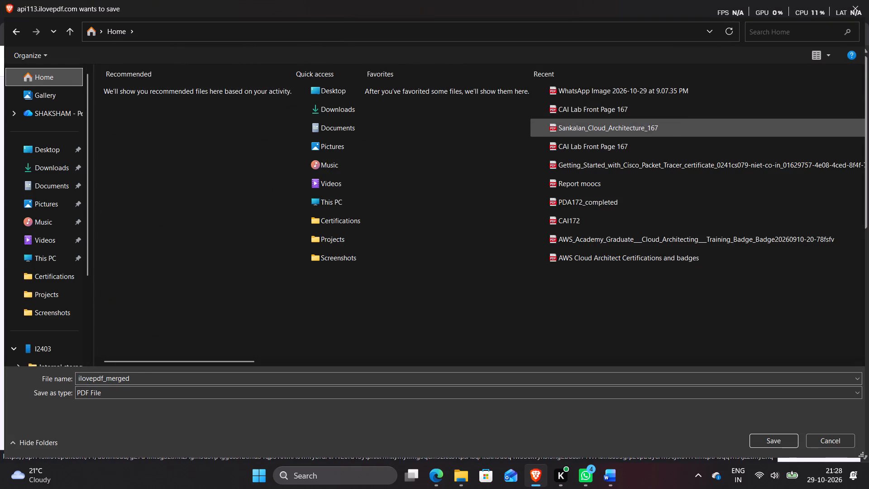
click(611, 133)
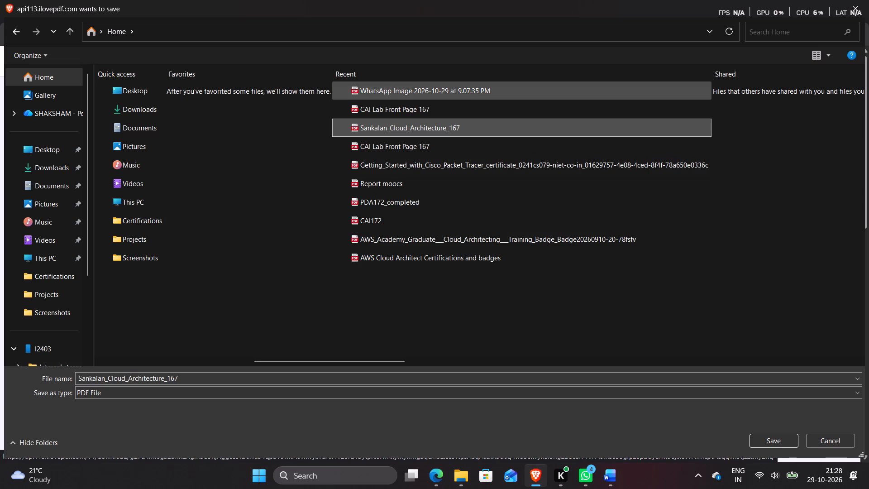
key(Return)
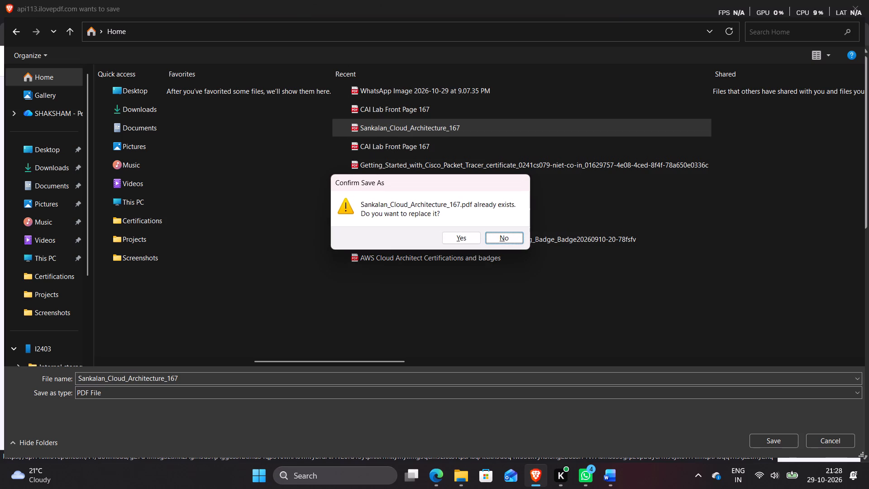
Accept replacing Sankalan_Cloud_Architecture_167 with the merged PDF.
key(Left)
key(Return)
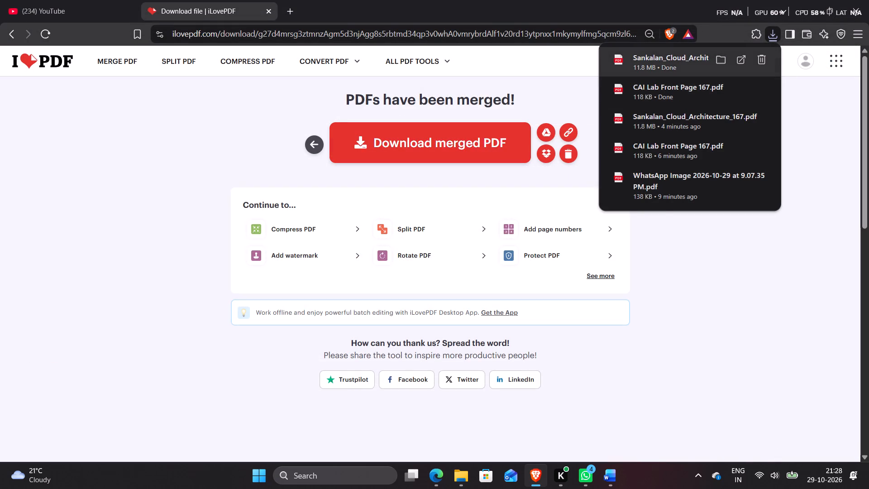
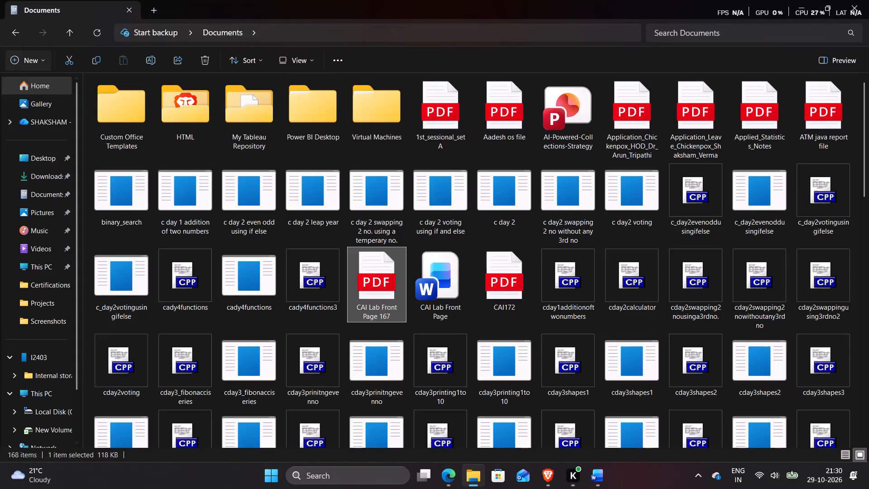
Open the file location of Sankalan_Cloud_Architecture_167 from the recent files.
click(28, 81)
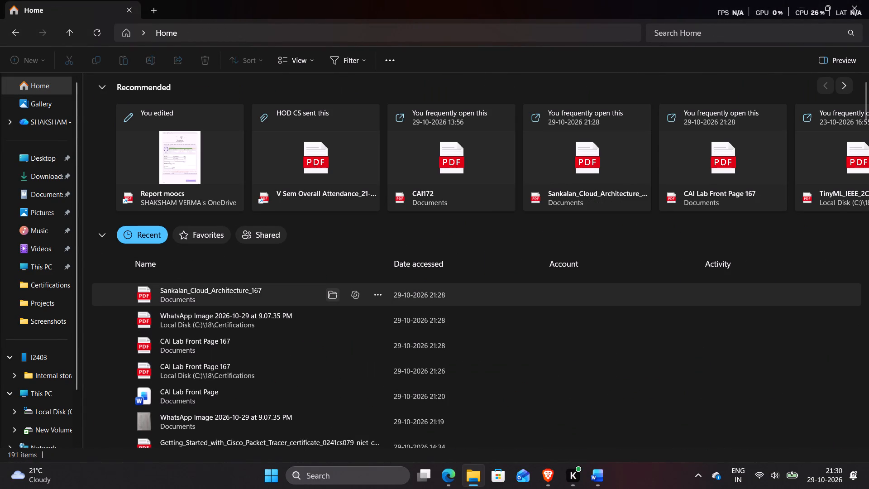
click(339, 298)
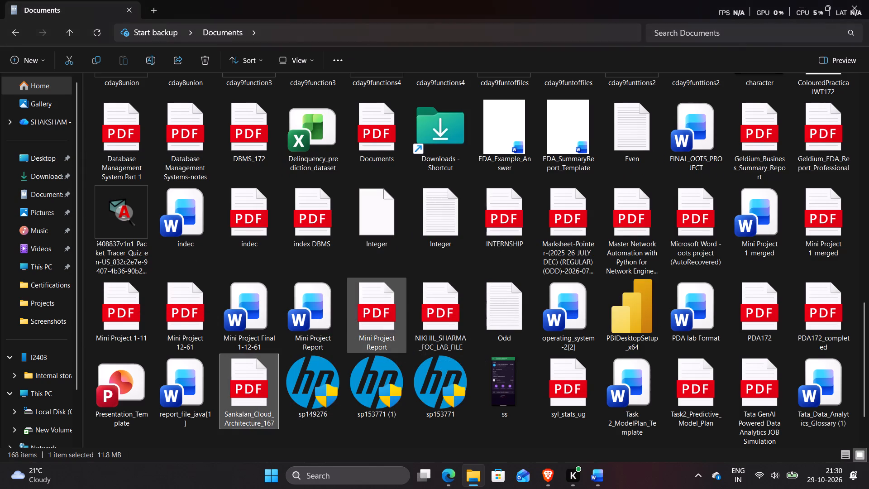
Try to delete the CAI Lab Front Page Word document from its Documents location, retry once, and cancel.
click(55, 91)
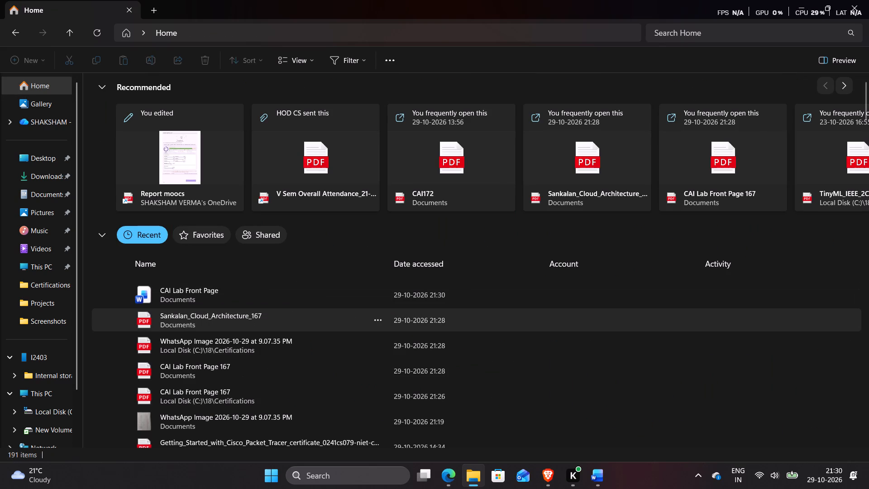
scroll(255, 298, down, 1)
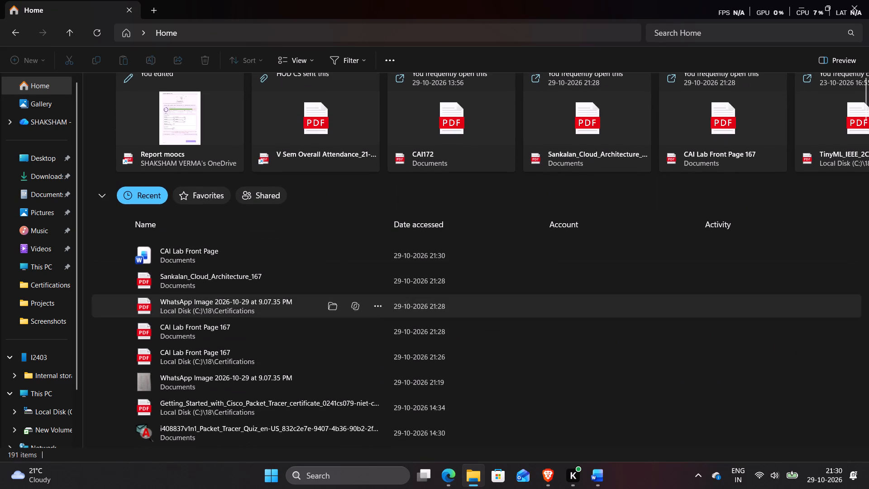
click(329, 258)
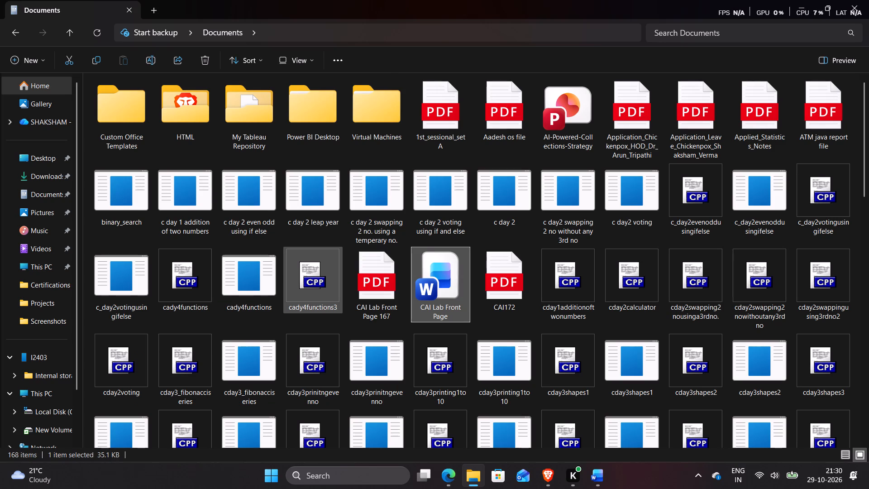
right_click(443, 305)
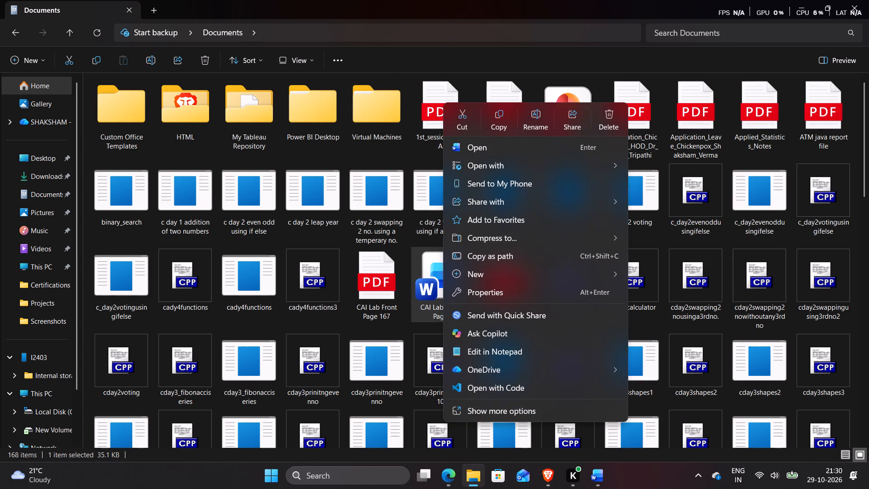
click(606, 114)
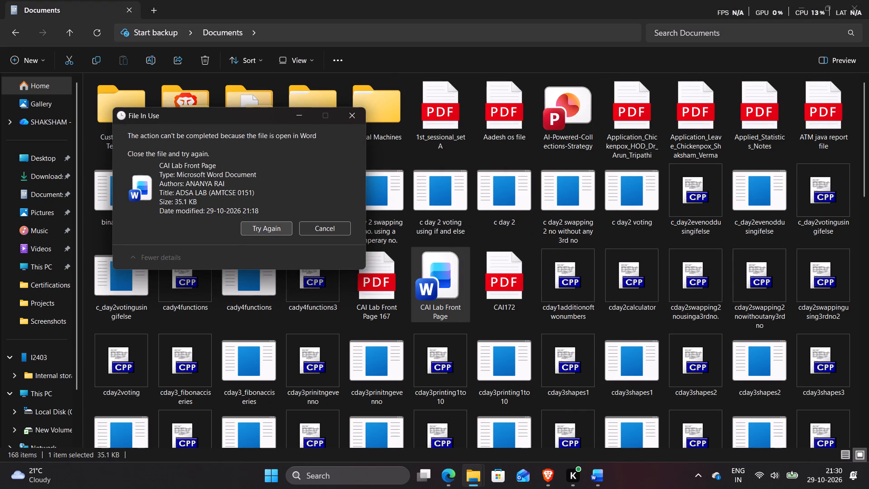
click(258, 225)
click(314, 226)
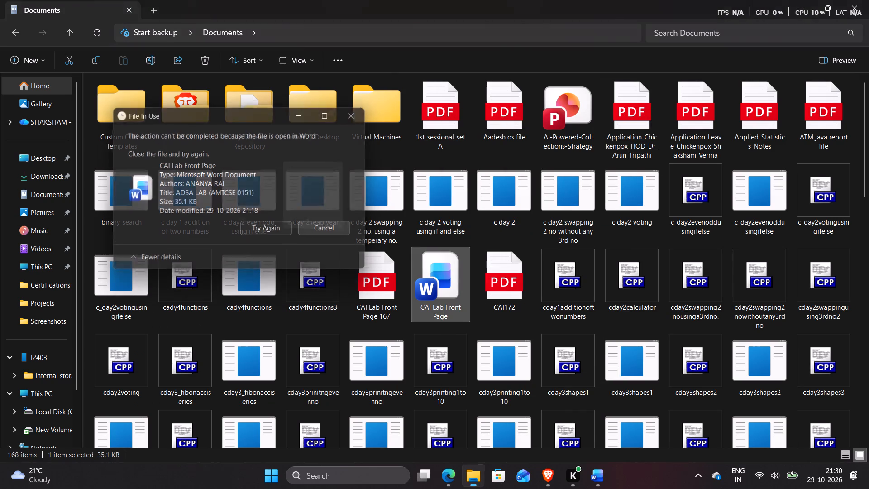
Delete the CAI Lab Front Page 167 PDF from the Documents folder.
right_click(376, 263)
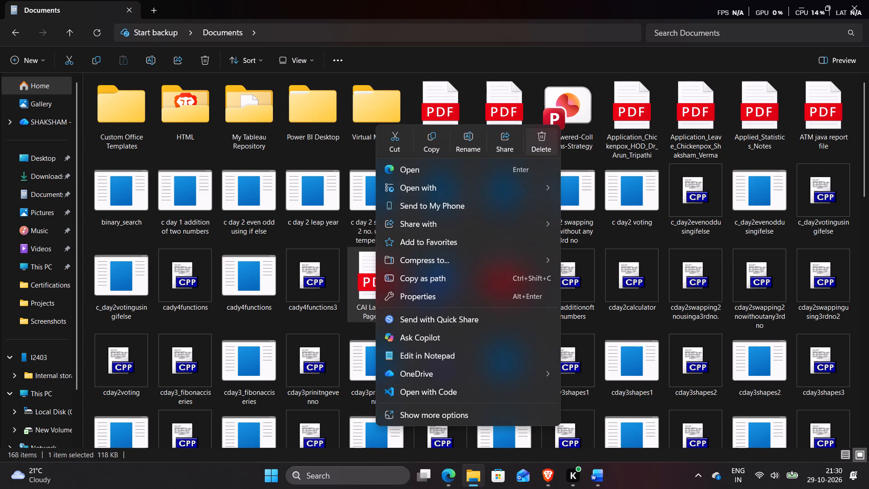
click(542, 130)
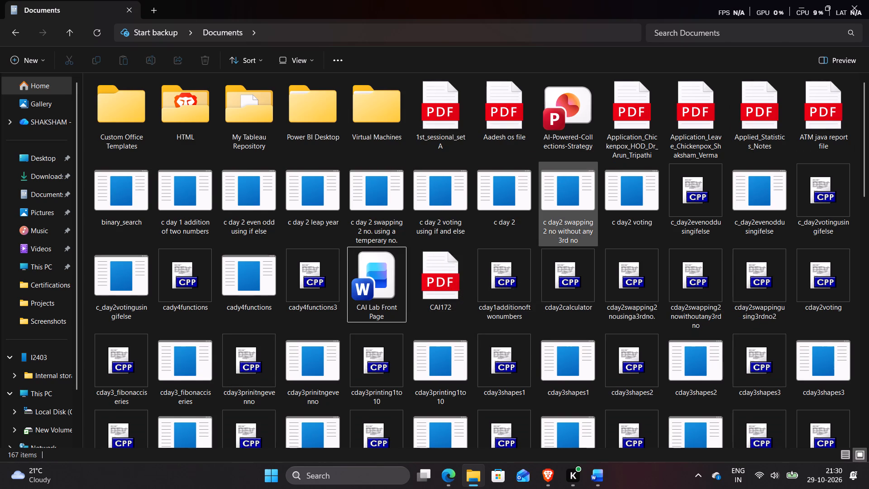
Look through the whole Documents folder for other leftover files from the front page work.
scroll(545, 183, down, 4)
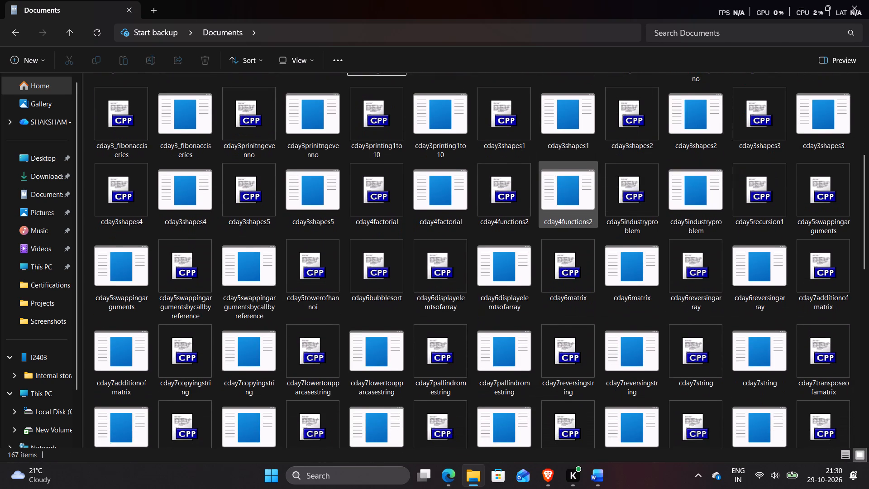
scroll(545, 183, down, 3)
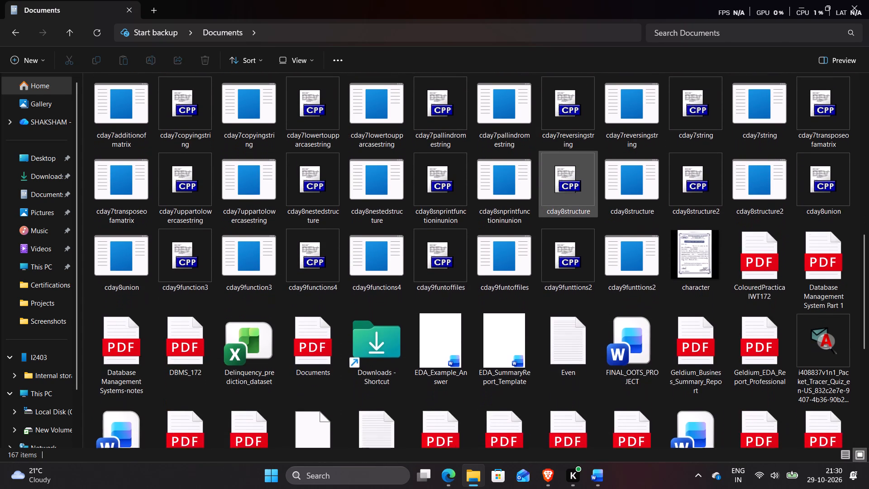
scroll(545, 183, down, 3)
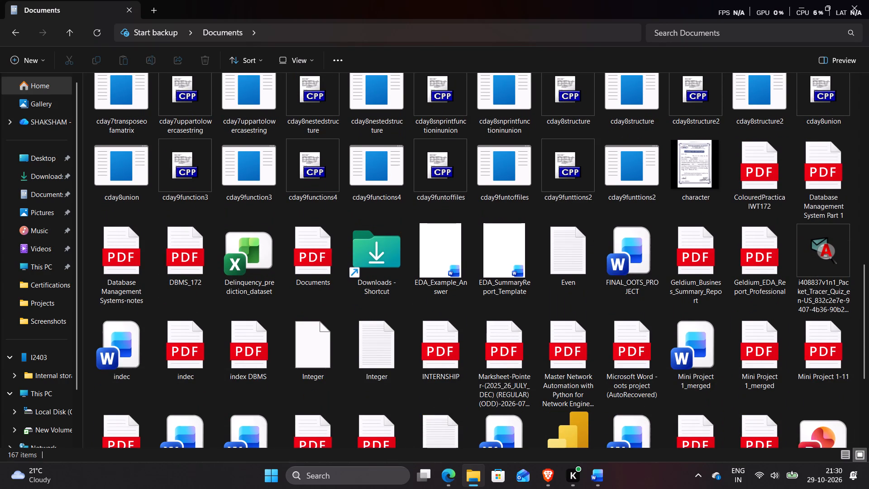
scroll(470, 308, down, 1)
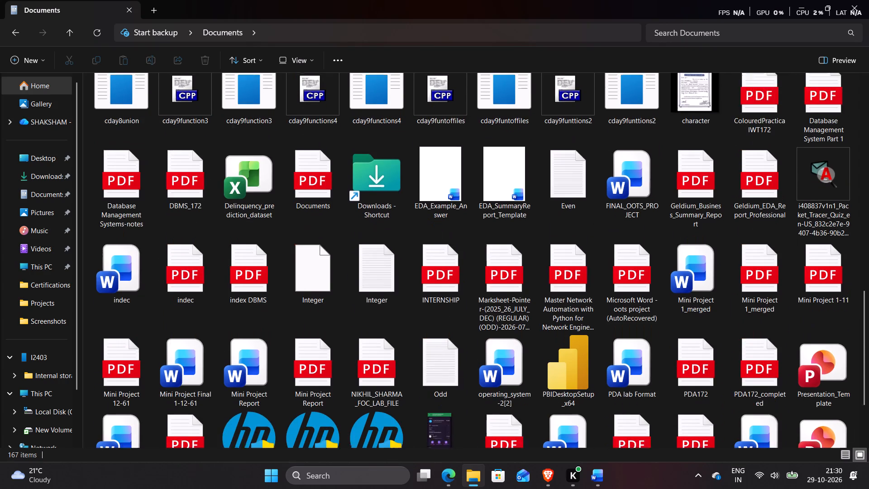
scroll(470, 308, down, 1)
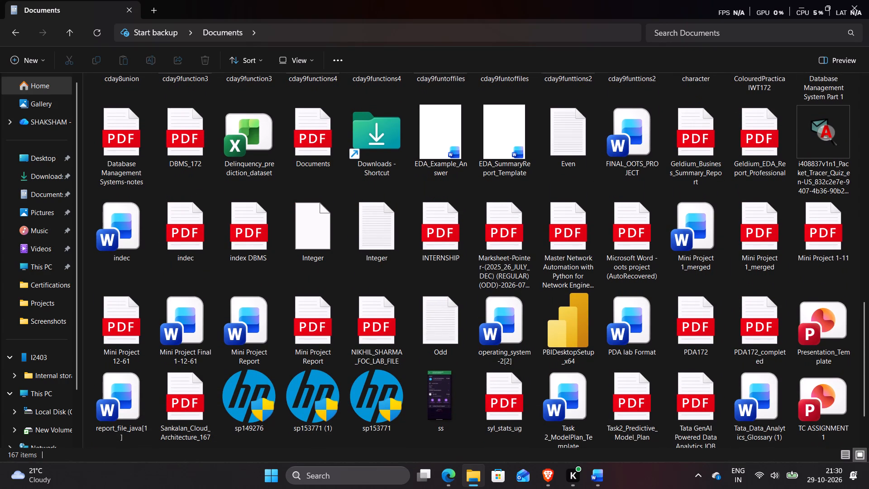
scroll(470, 308, down, 1)
scroll(412, 315, left, 2)
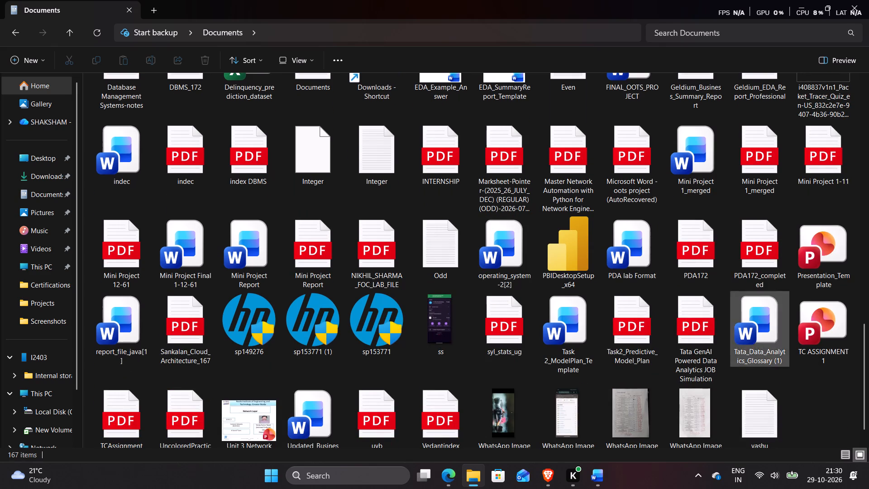
scroll(645, 379, down, 2)
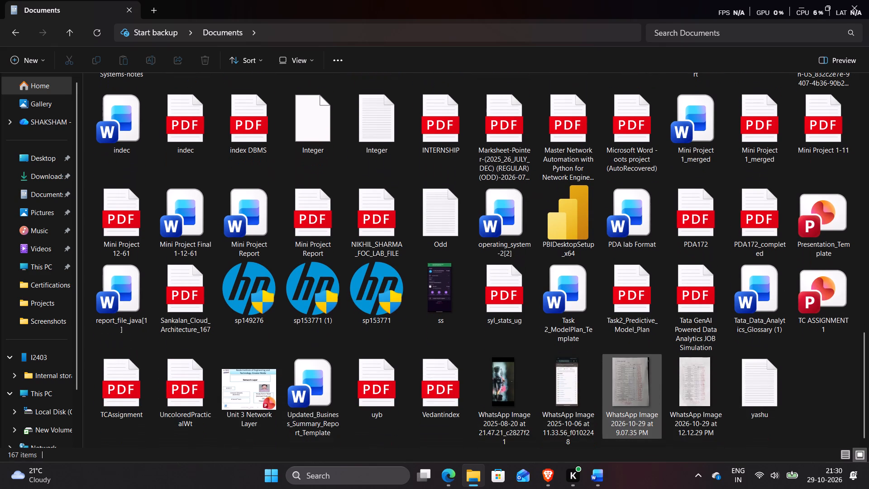
scroll(645, 379, up, 9)
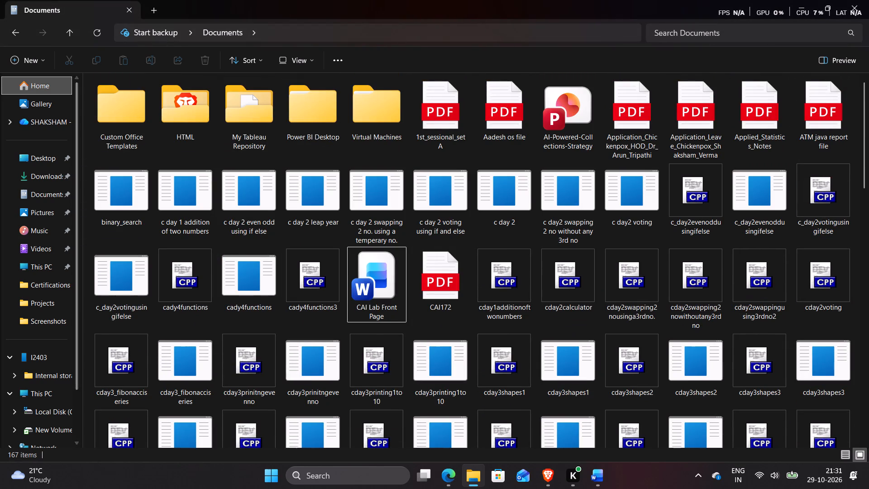
Open the Certifications location of the PDF WhatsApp Image 2026-10-29 at 9.07.35 PM from the recent files and delete that PDF.
click(50, 79)
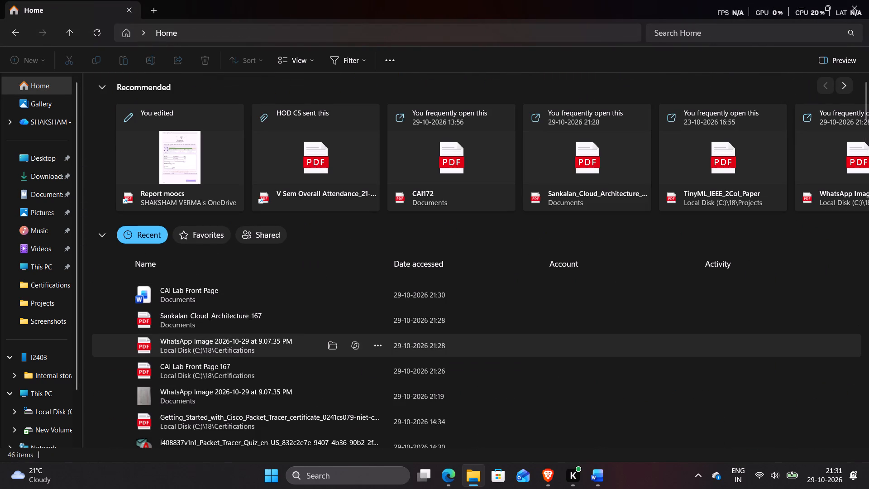
scroll(199, 335, down, 1)
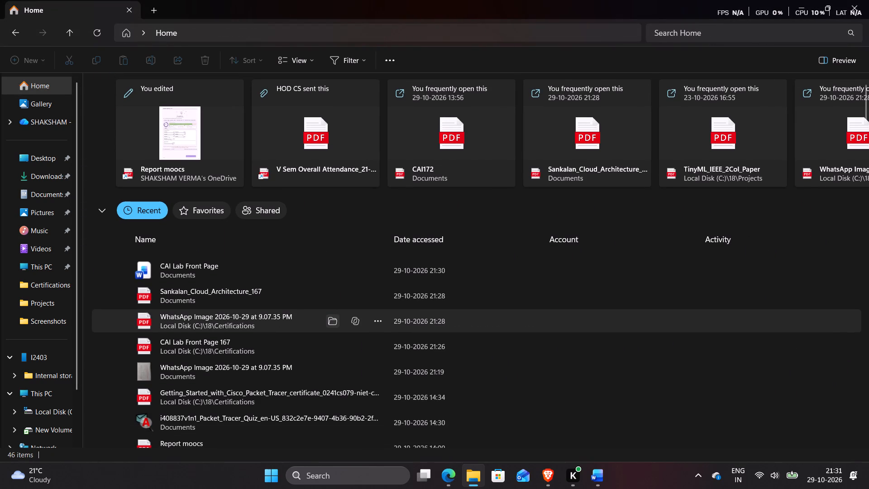
click(330, 321)
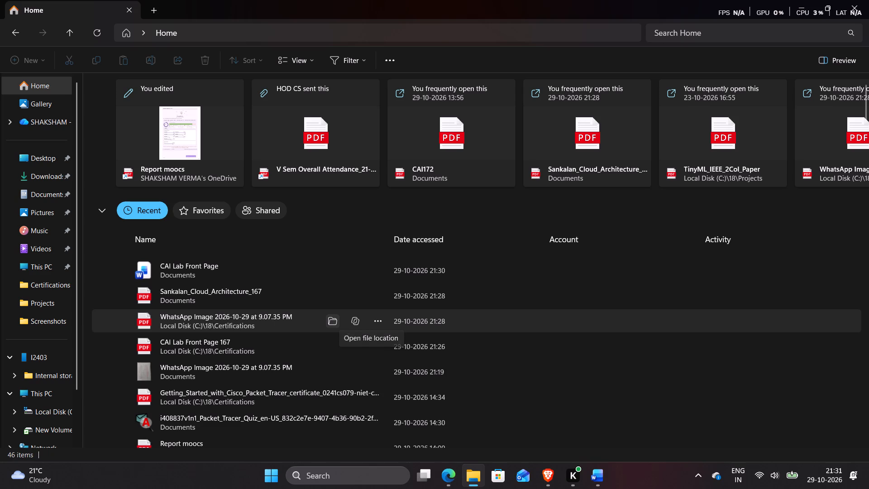
right_click(224, 430)
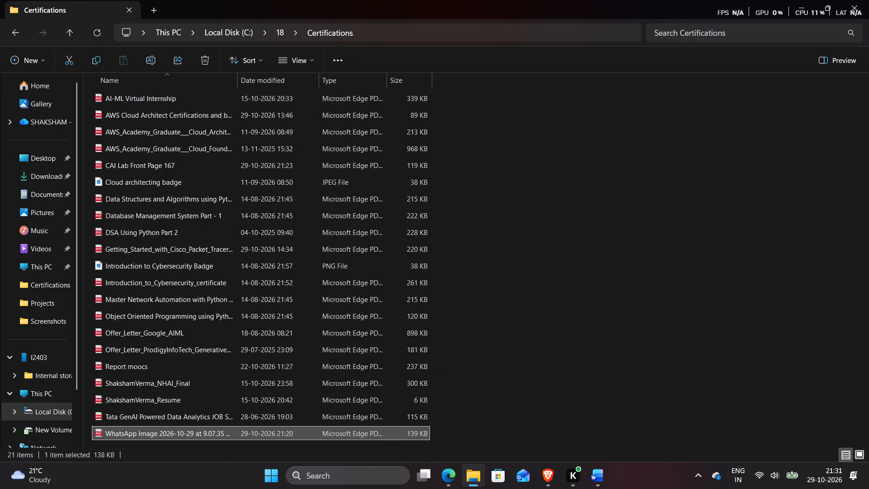
click(392, 418)
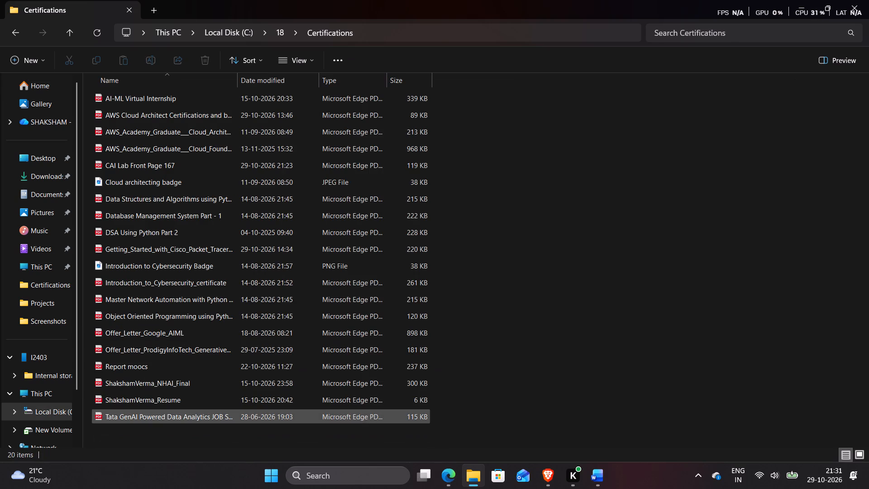
Delete the CAI Lab Front Page 167 PDF from the Certifications folder.
scroll(142, 163, right, 4)
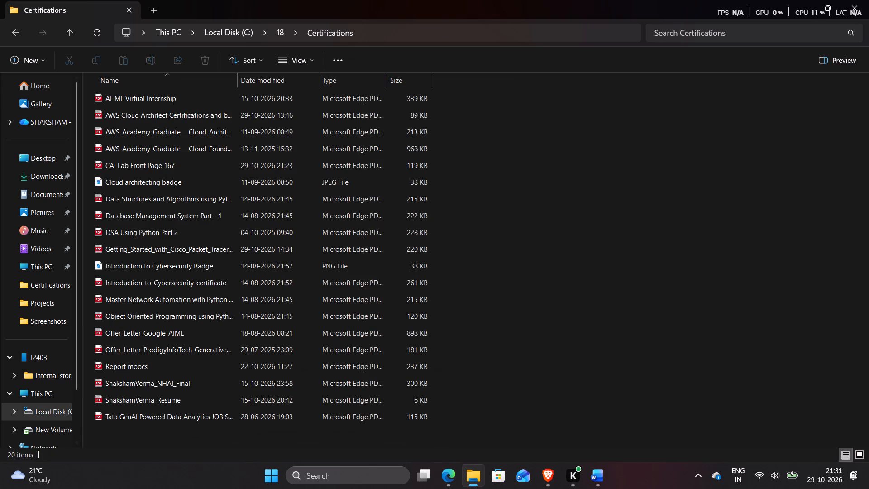
right_click(158, 167)
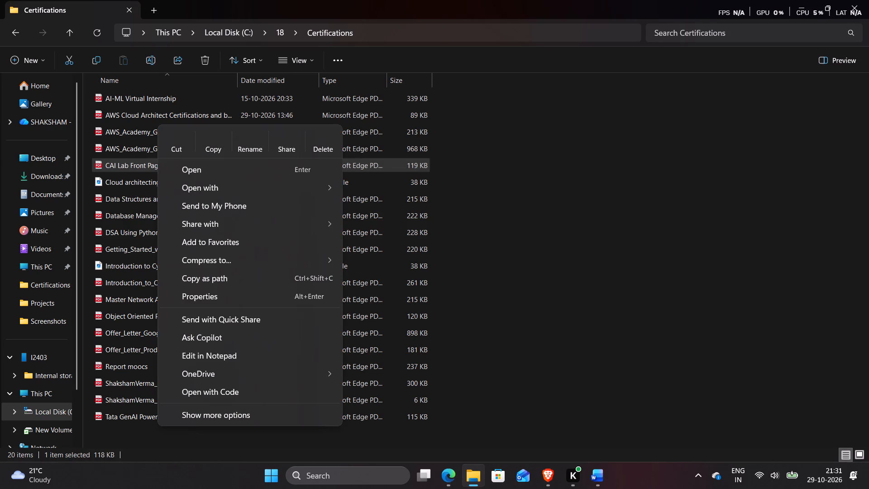
click(324, 132)
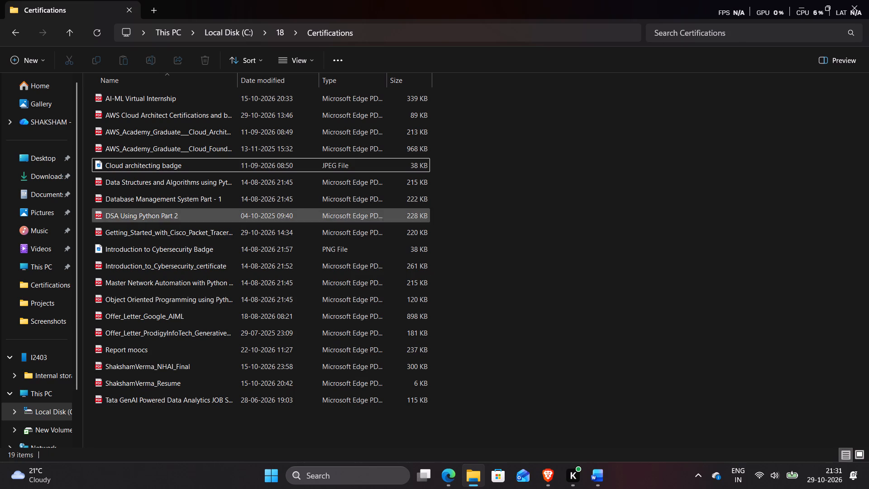
View the Getting_Started_with_Cisco_Packet_Tracer certificate PDF from Certifications and close it.
double_click(170, 233)
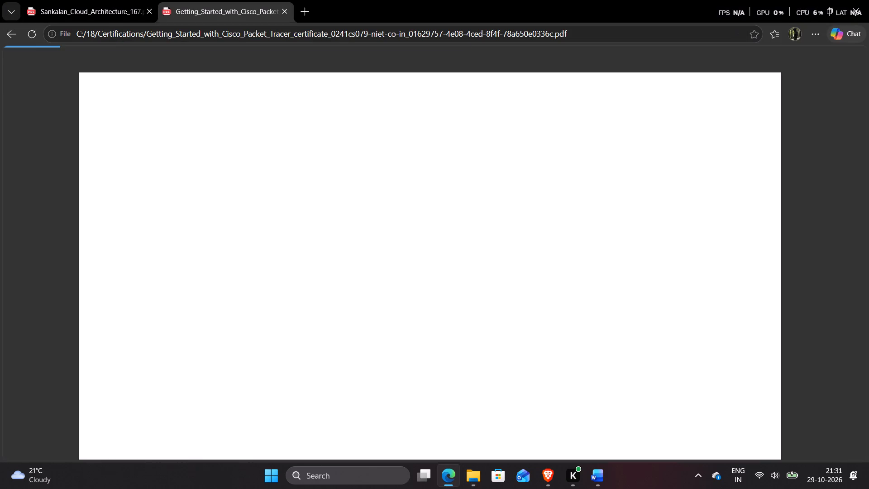
scroll(349, 200, up, 1)
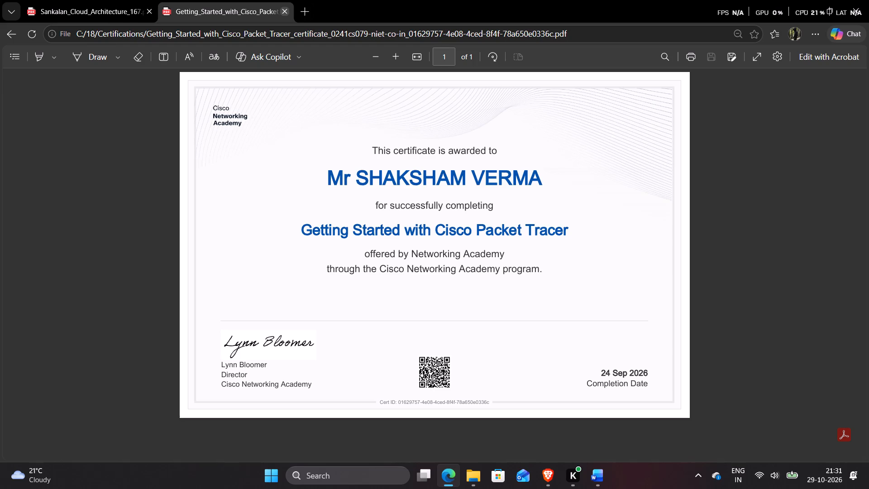
click(284, 10)
Examine the opening pages of the merged Sankalan_Cloud_Architecture_167 PDF.
scroll(284, 182, up, 2)
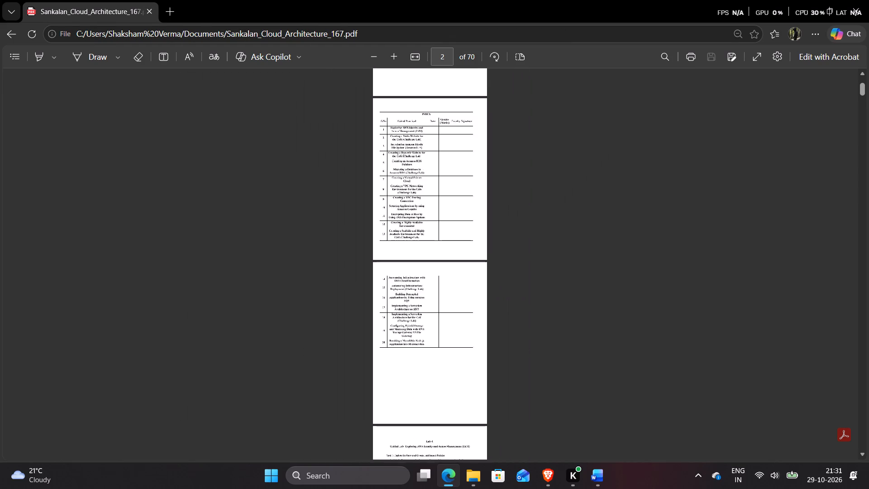
Close the merged Sankalan_Cloud_Architecture_167 PDF.
click(150, 13)
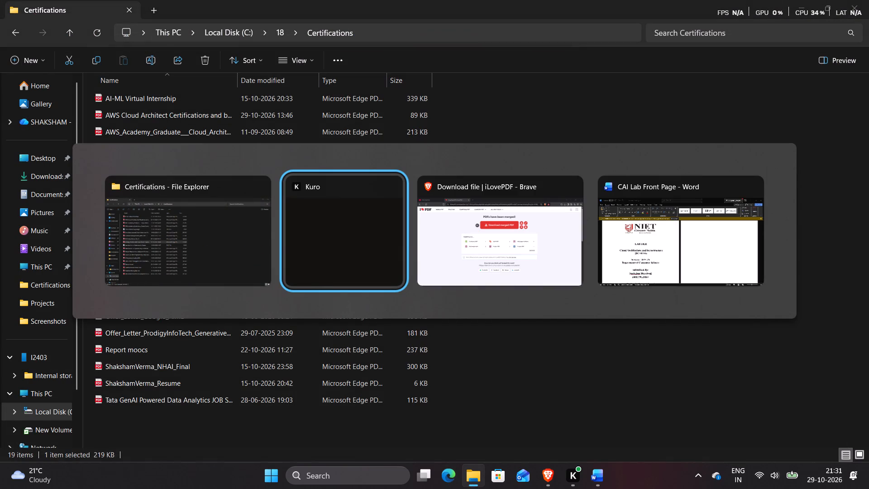
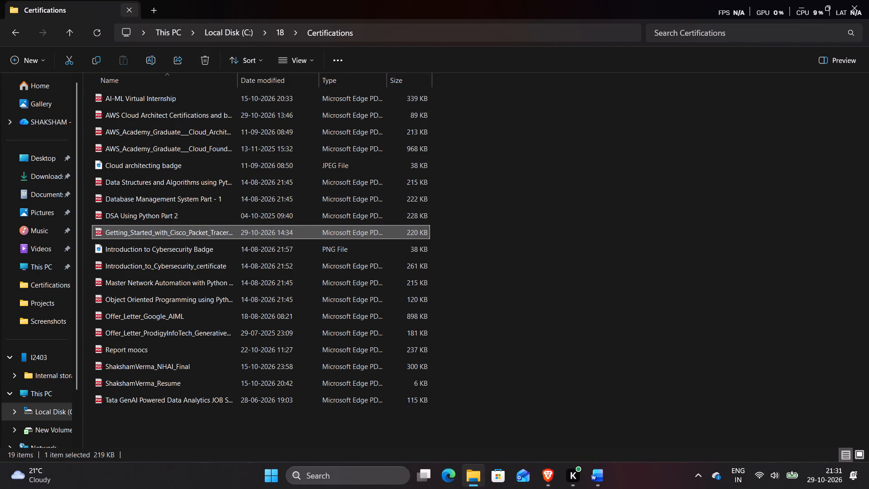
Open the Documents location of the image WhatsApp Image 2026-10-29 at 9.07.35 PM from the recent files.
click(54, 84)
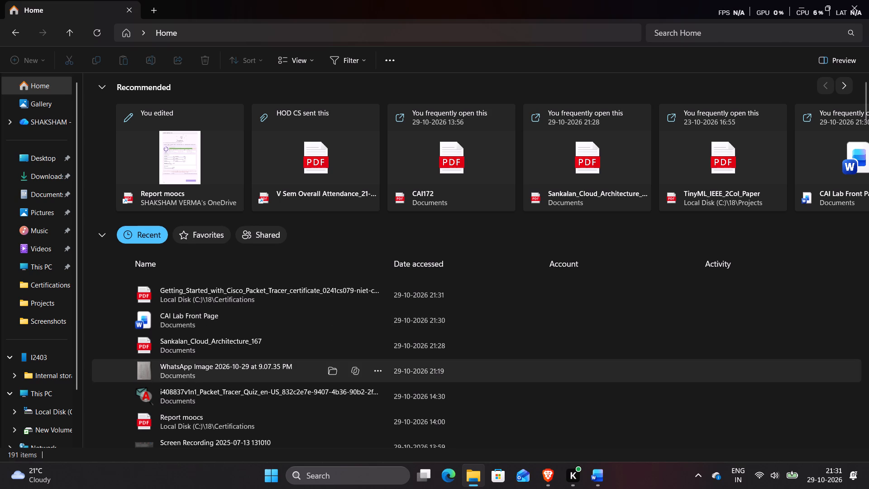
click(333, 374)
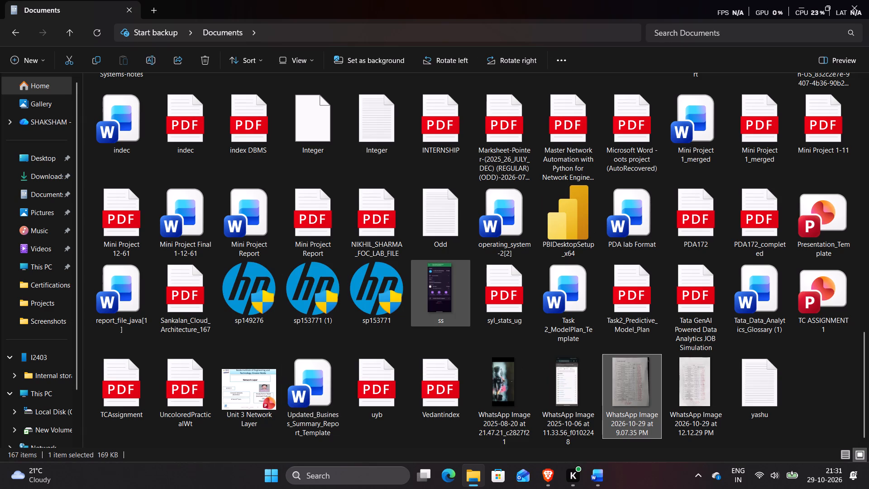
right_click(642, 379)
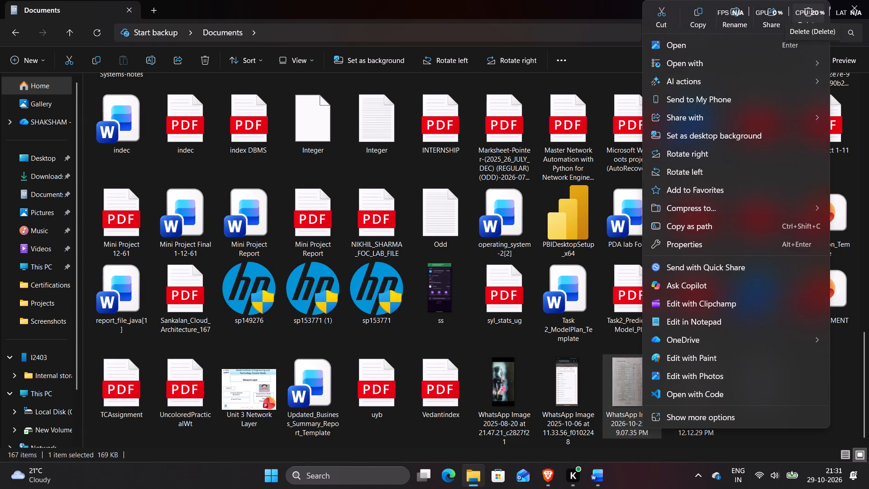
click(846, 363)
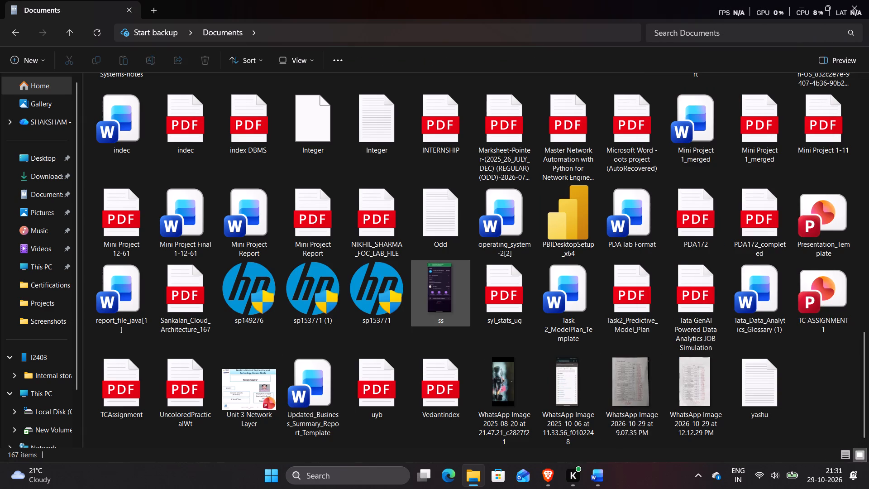
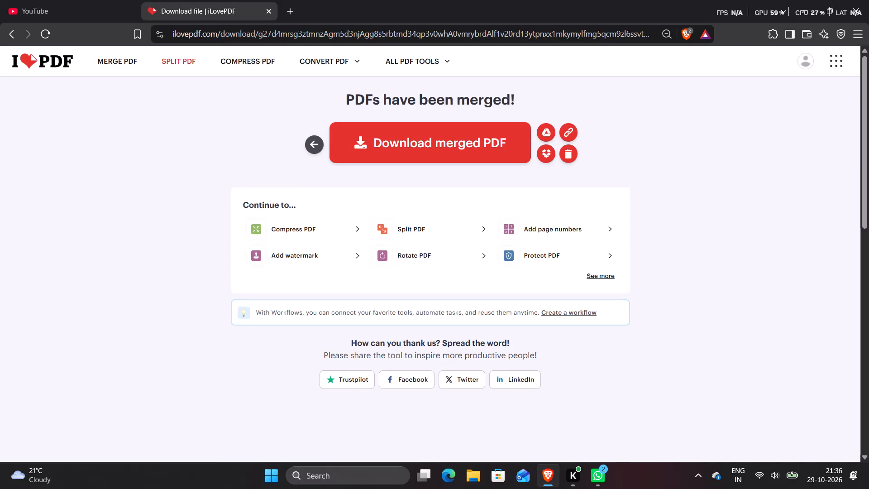
Start a new PDF merge in iLovePDF and open the file chooser for selecting the PDFs.
click(128, 58)
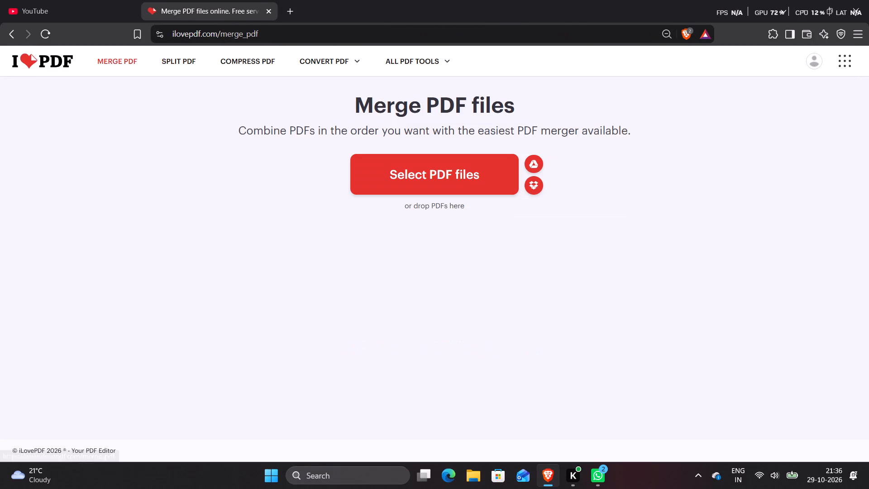
click(375, 161)
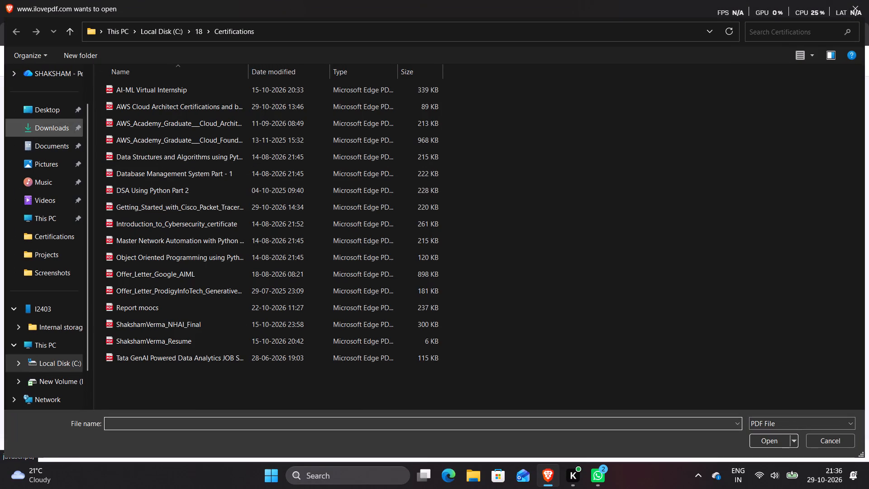
Load the recent PDFs Sankalan_Certificate and Sankalan_Cloud_Architecture_167 into the Merge PDF tool.
scroll(48, 73, up, 1)
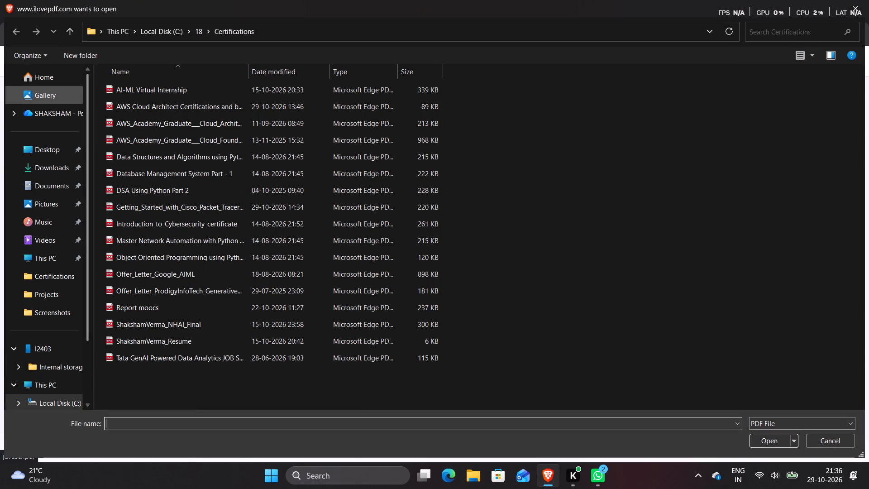
click(53, 76)
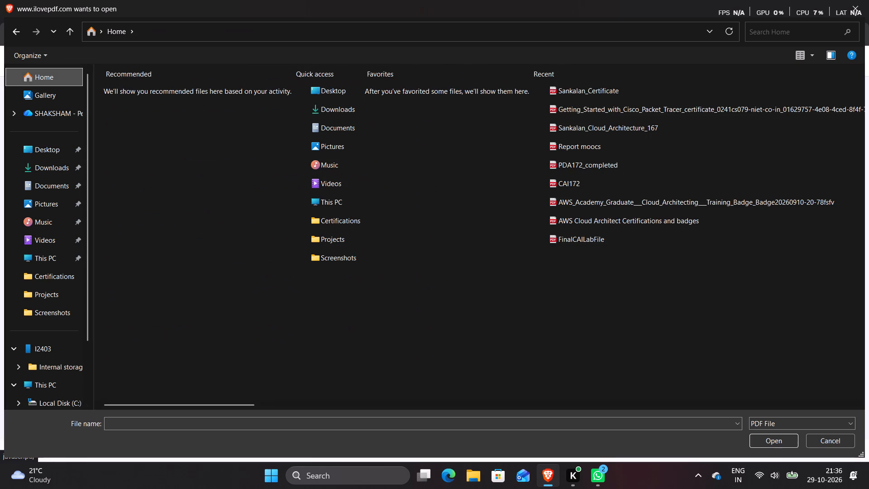
click(548, 95)
key(Return)
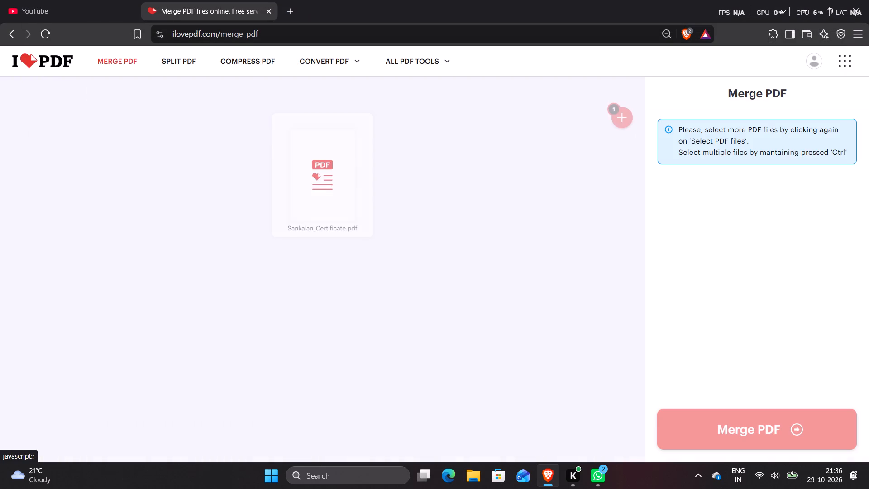
click(622, 116)
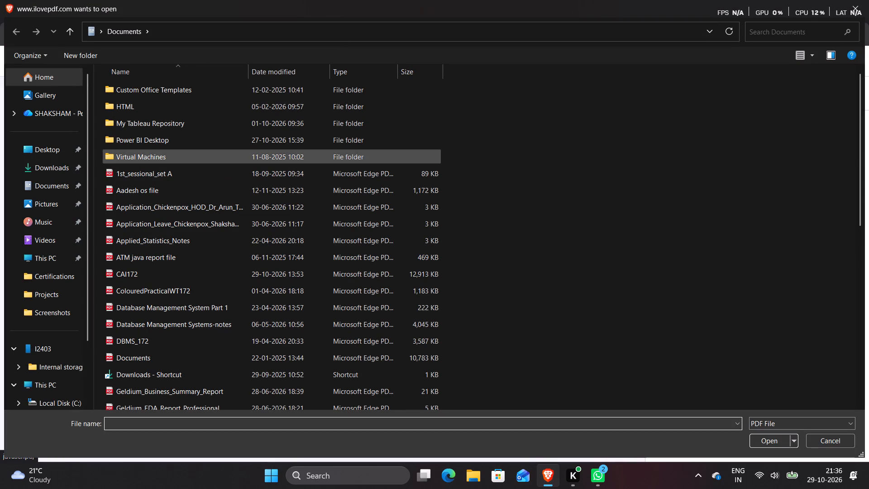
click(46, 73)
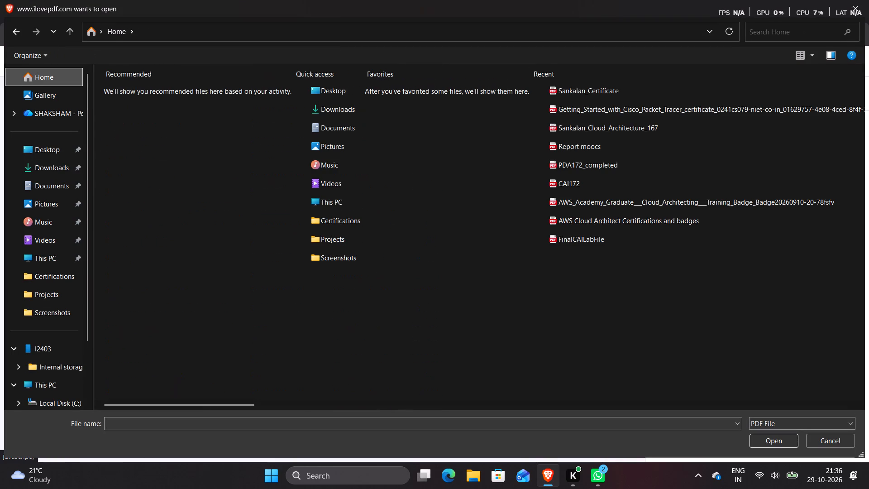
click(585, 131)
key(Return)
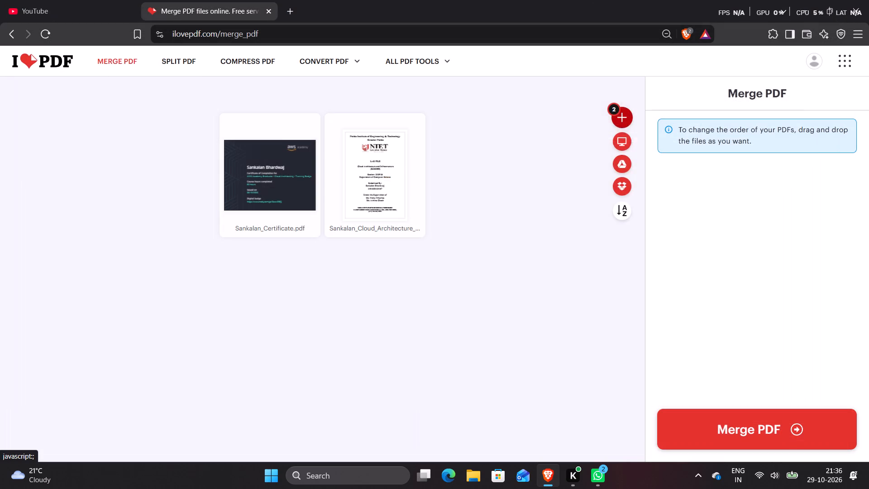
Place Sankalan_Cloud_Architecture_167 ahead of Sankalan_Certificate and merge the two PDFs.
drag(382, 147, 234, 156)
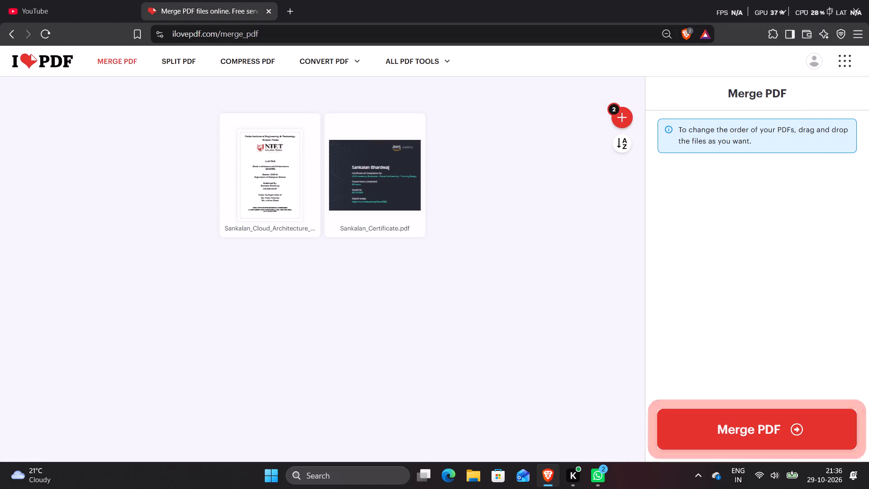
click(684, 420)
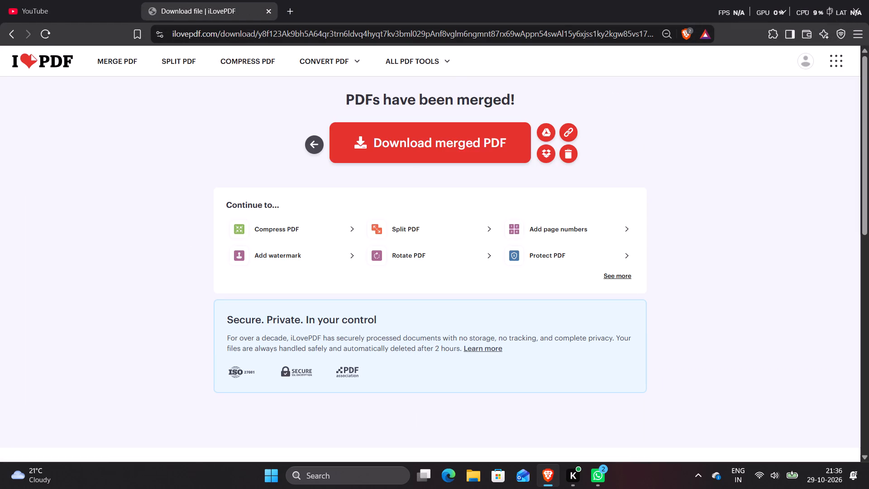
Download the merged PDF over the existing recent file Sankalan_Cloud_Architecture_167, replacing it.
click(466, 137)
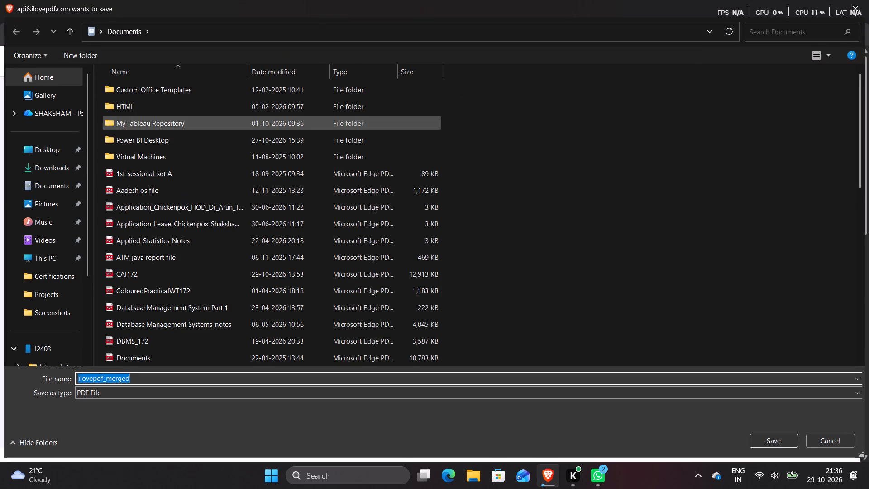
click(57, 77)
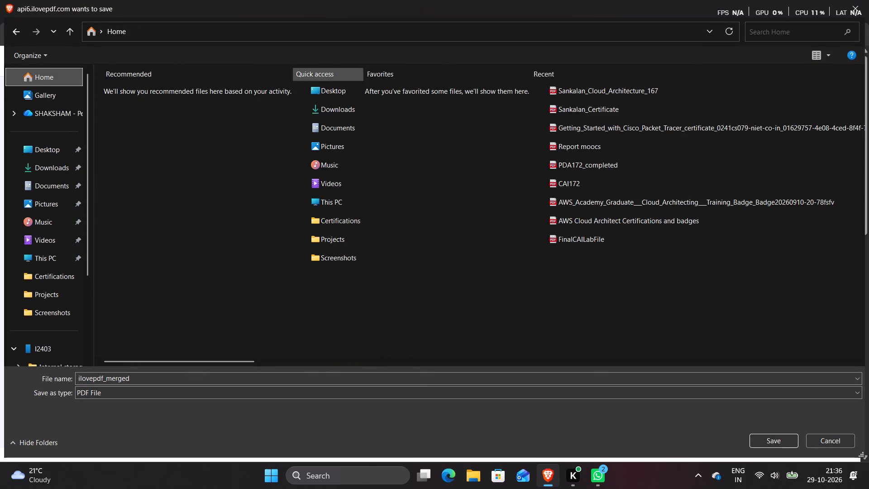
click(582, 95)
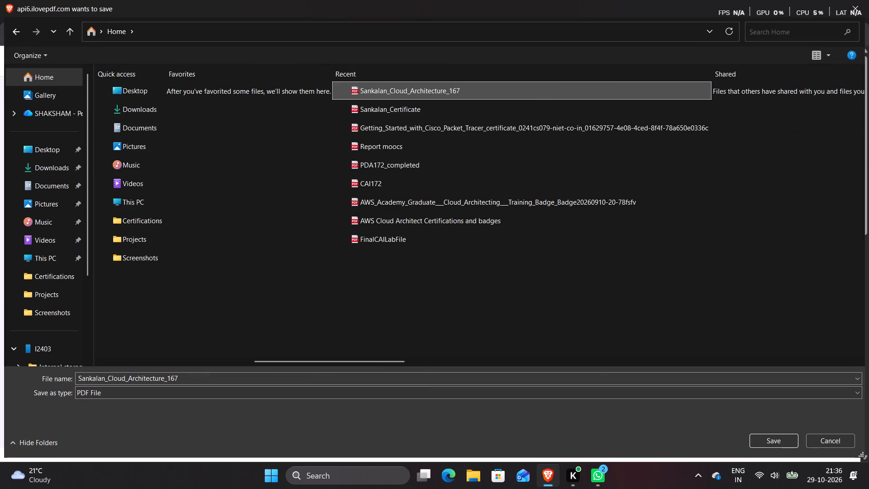
key(Return)
key(Left)
key(Return)
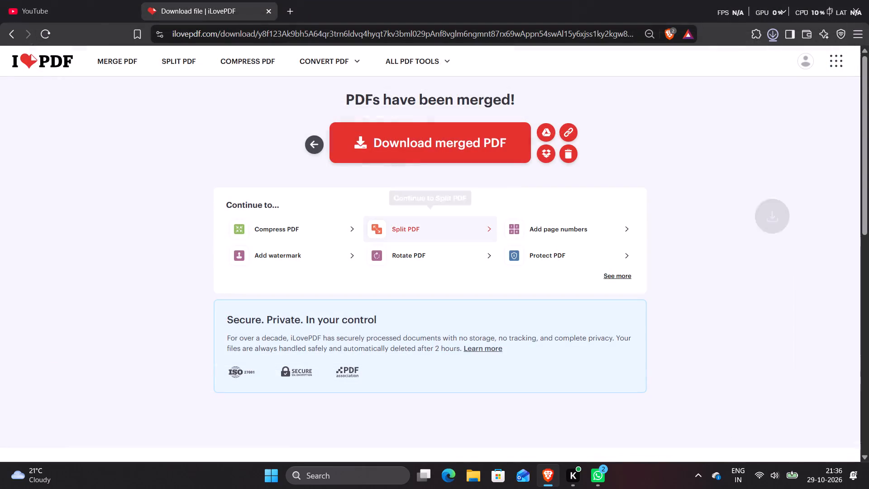
Open the downloaded Sankalan_Cloud_Architecture_167 PDF and examine its pages through to the badge and certificate at the end.
click(681, 66)
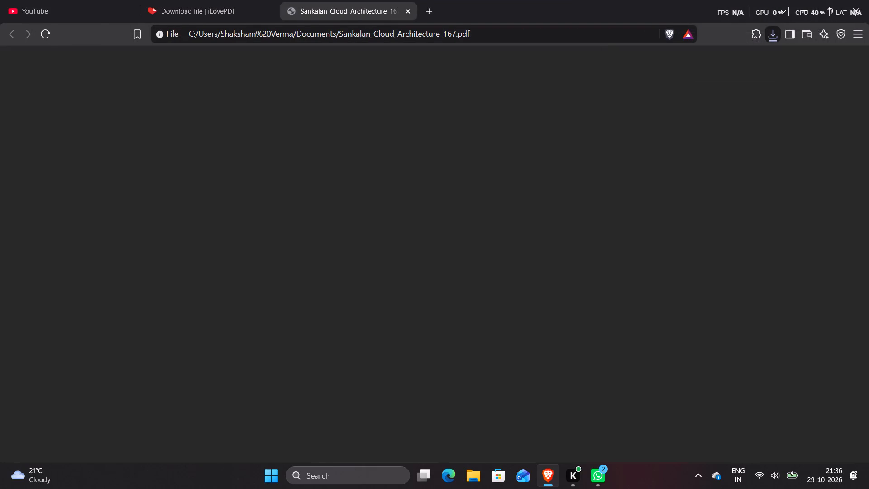
scroll(436, 271, down, 15)
scroll(436, 271, down, 15)
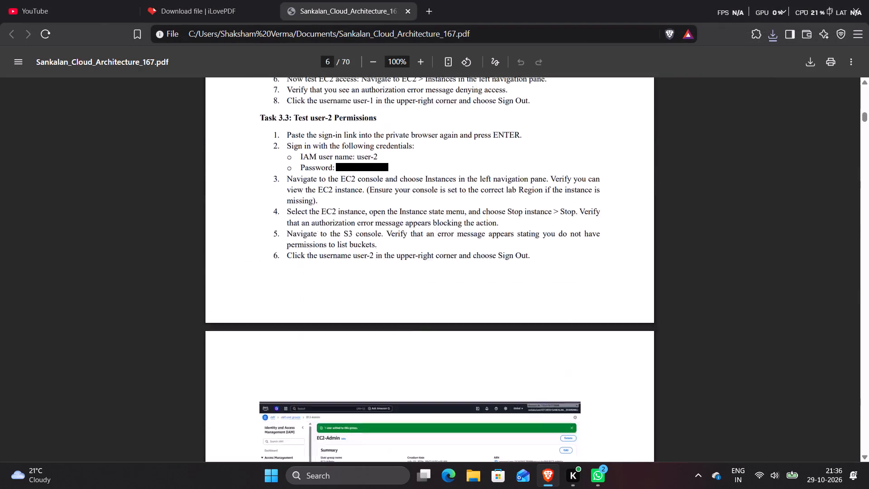
scroll(436, 271, down, 15)
scroll(436, 271, down, 15)
scroll(436, 271, down, 13)
scroll(436, 271, down, 14)
scroll(436, 271, down, 15)
scroll(436, 271, down, 13)
scroll(436, 271, down, 10)
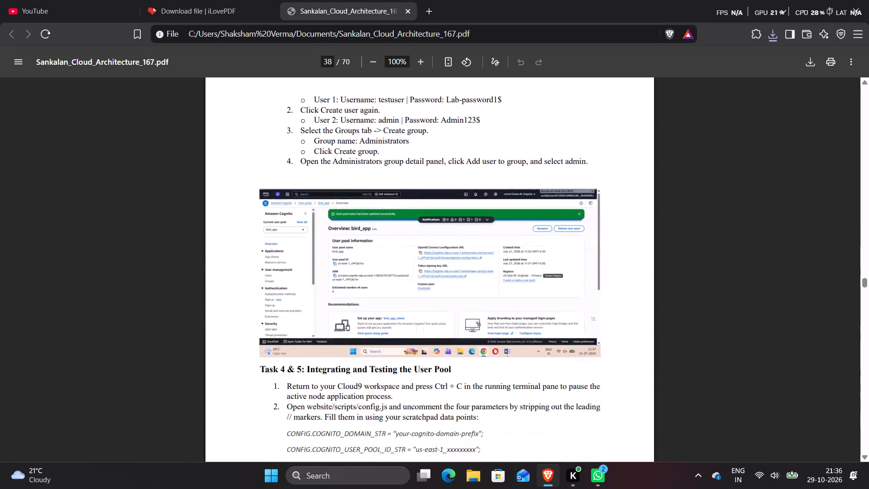
scroll(436, 271, down, 16)
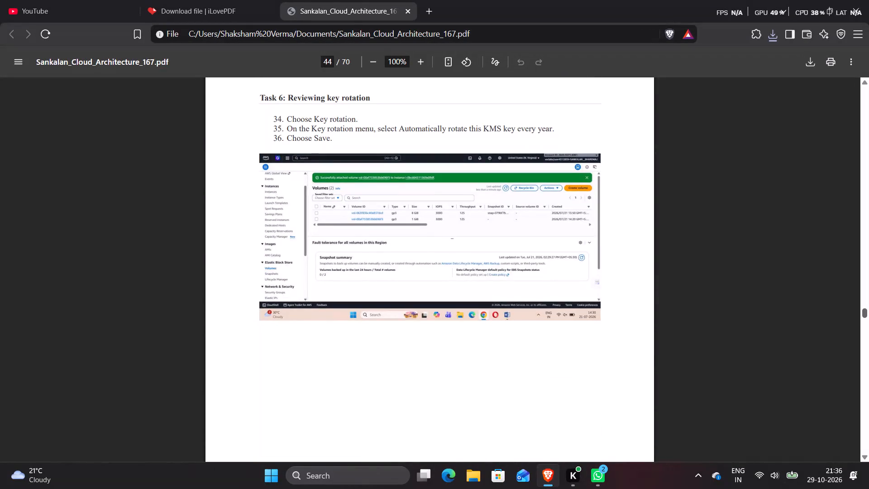
drag(861, 312, 868, 488)
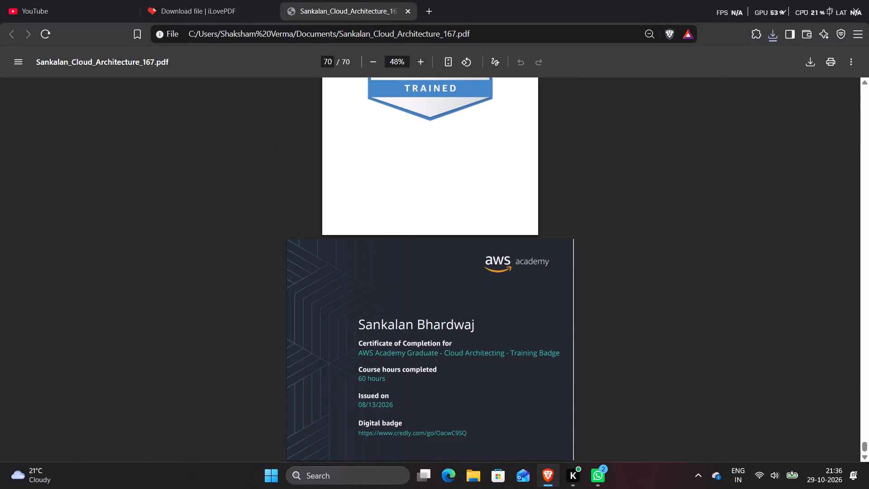
scroll(648, 364, down, 1)
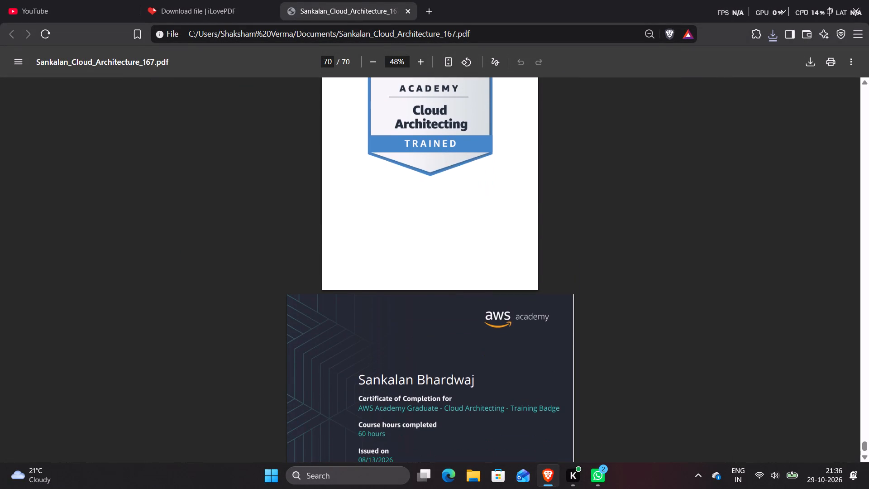